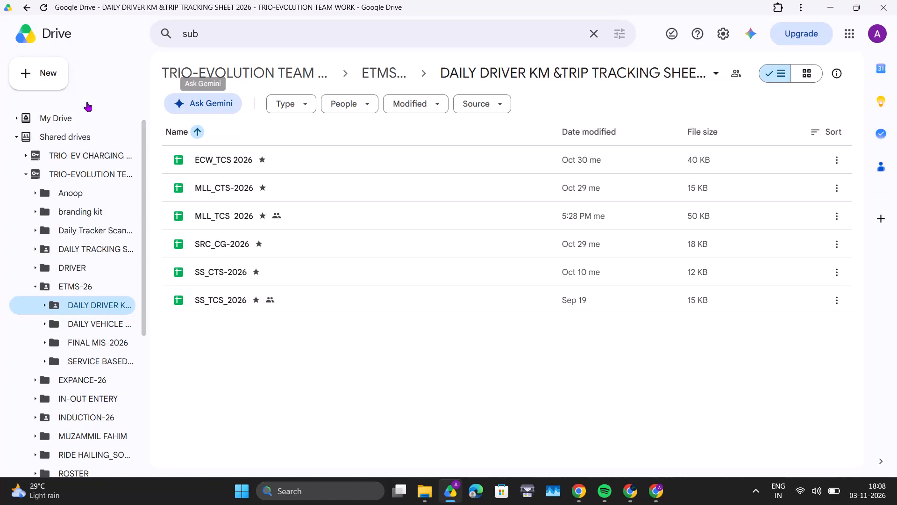
# Open the MLL_TCS 2026 spreadsheet from the shared folder and go to its NOV-2026 sheet.
pyautogui.doubleClick(222, 228)
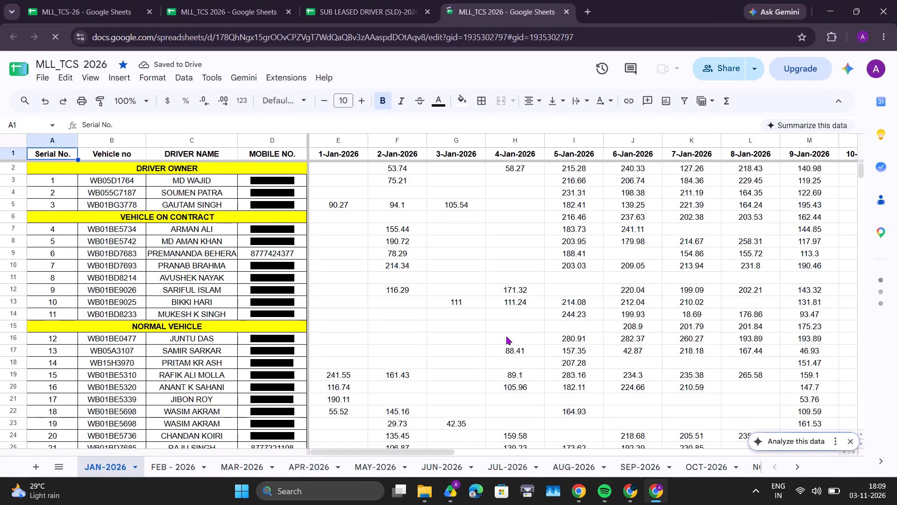
pyautogui.click(849, 440)
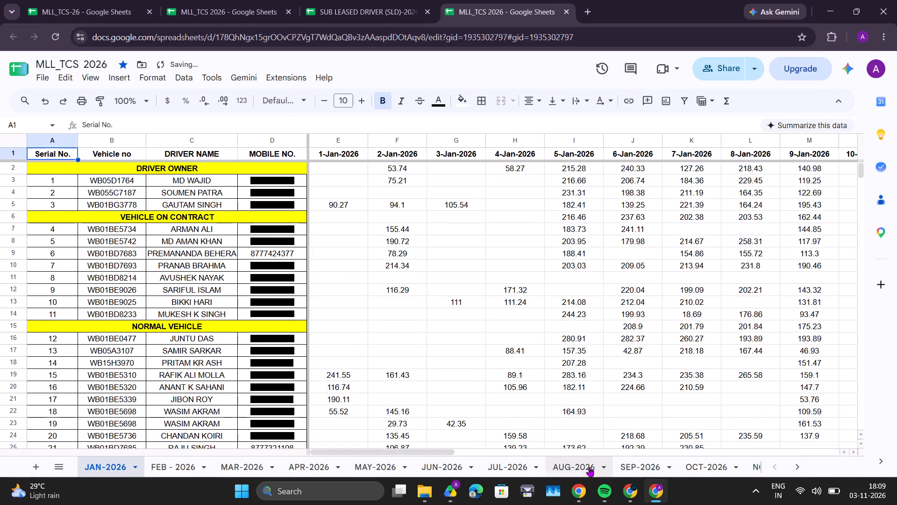
pyautogui.click(562, 464)
pyautogui.click(722, 466)
pyautogui.hscroll(-1, 722, 466)
pyautogui.click(722, 466)
pyautogui.scroll(1, 406, 202)
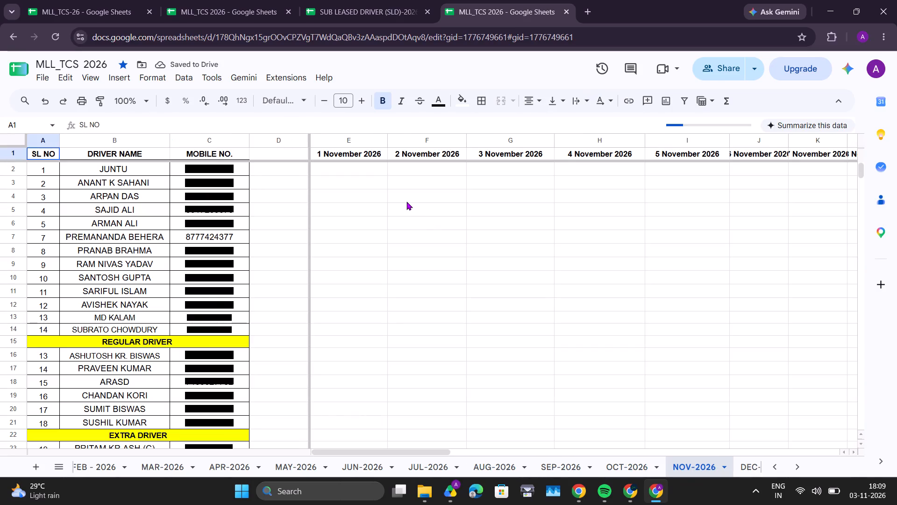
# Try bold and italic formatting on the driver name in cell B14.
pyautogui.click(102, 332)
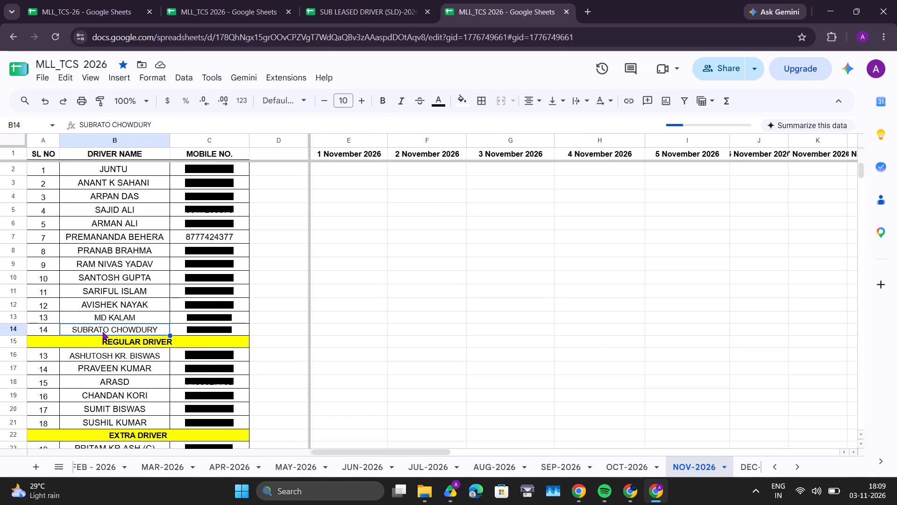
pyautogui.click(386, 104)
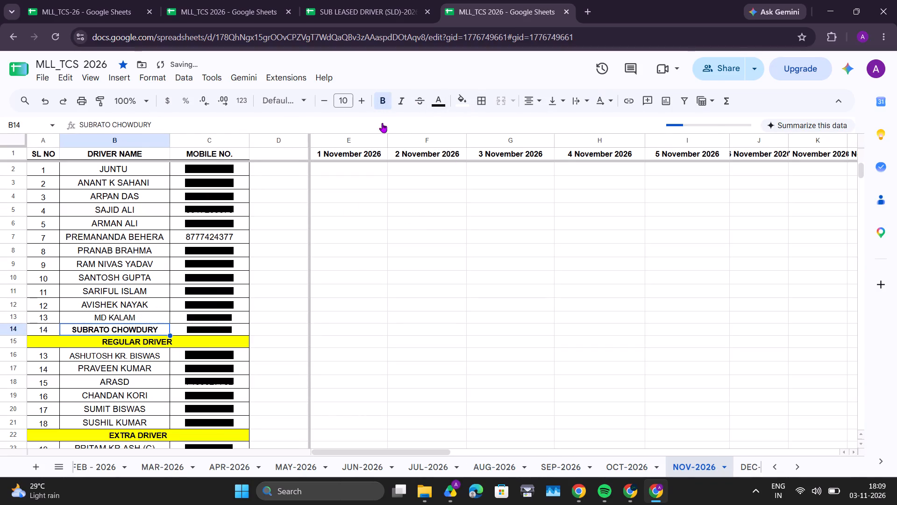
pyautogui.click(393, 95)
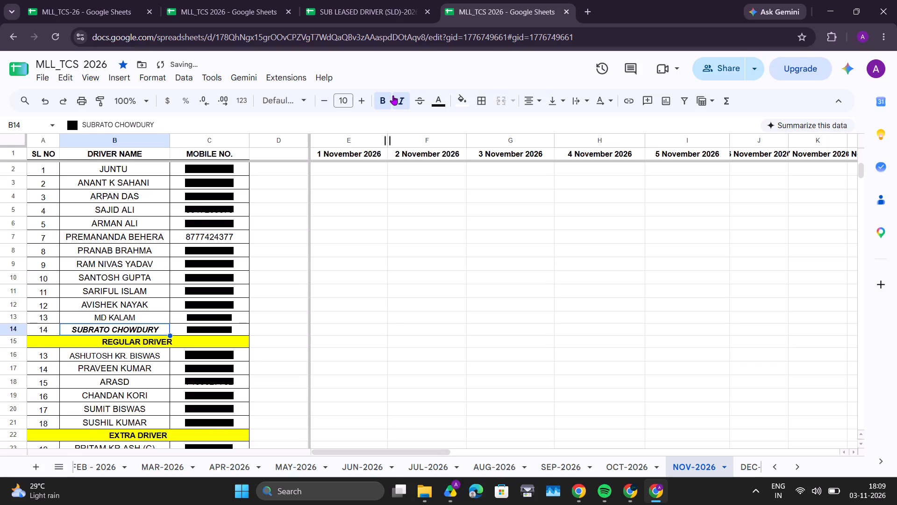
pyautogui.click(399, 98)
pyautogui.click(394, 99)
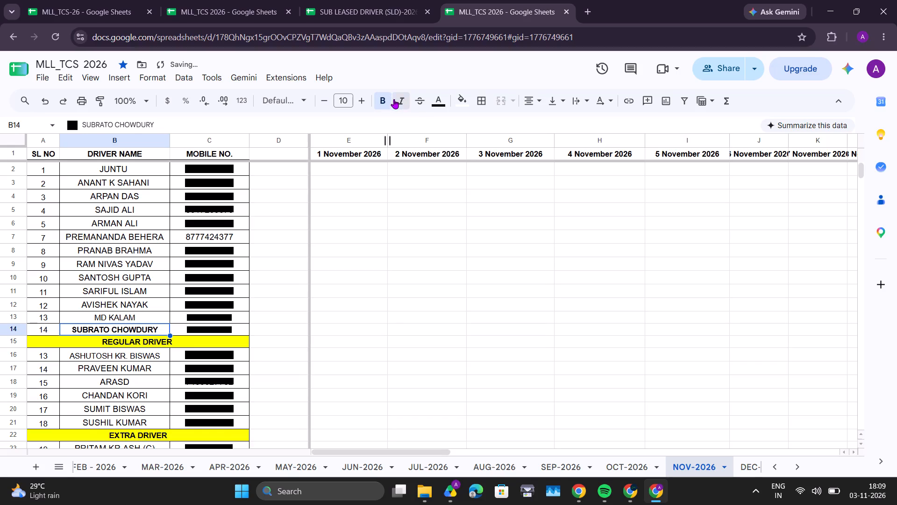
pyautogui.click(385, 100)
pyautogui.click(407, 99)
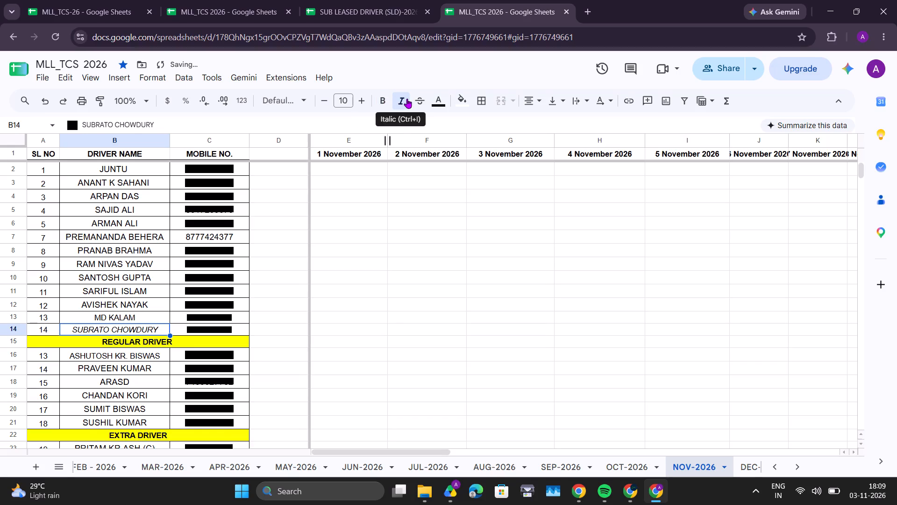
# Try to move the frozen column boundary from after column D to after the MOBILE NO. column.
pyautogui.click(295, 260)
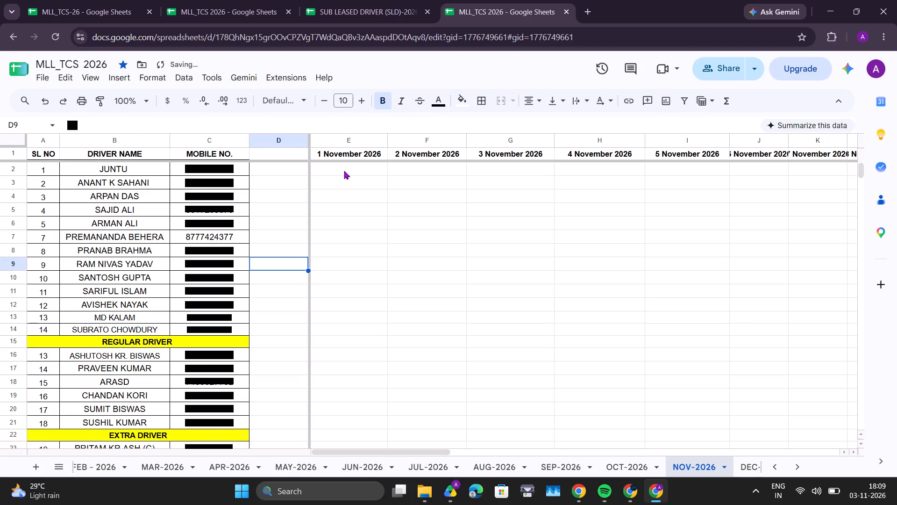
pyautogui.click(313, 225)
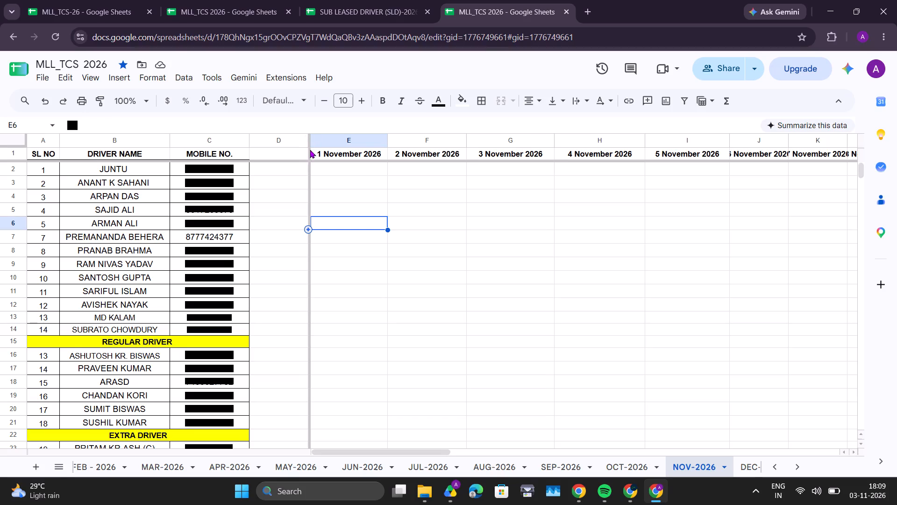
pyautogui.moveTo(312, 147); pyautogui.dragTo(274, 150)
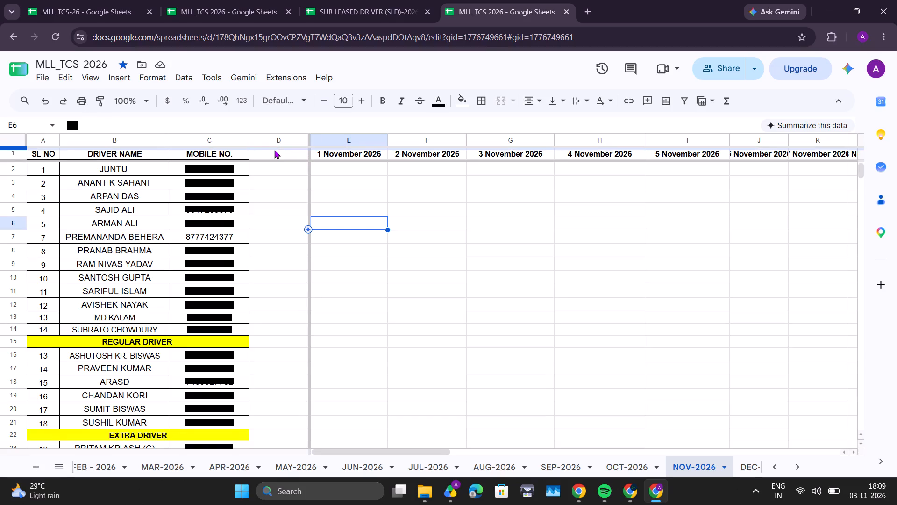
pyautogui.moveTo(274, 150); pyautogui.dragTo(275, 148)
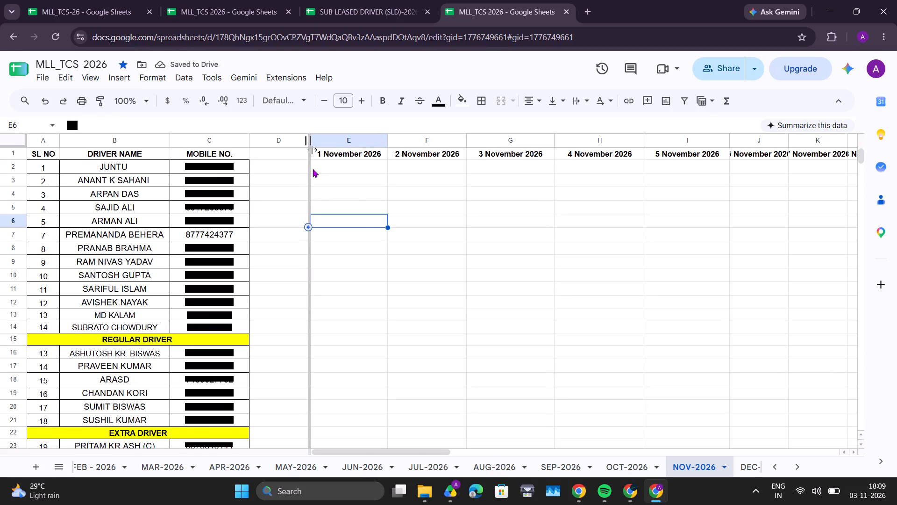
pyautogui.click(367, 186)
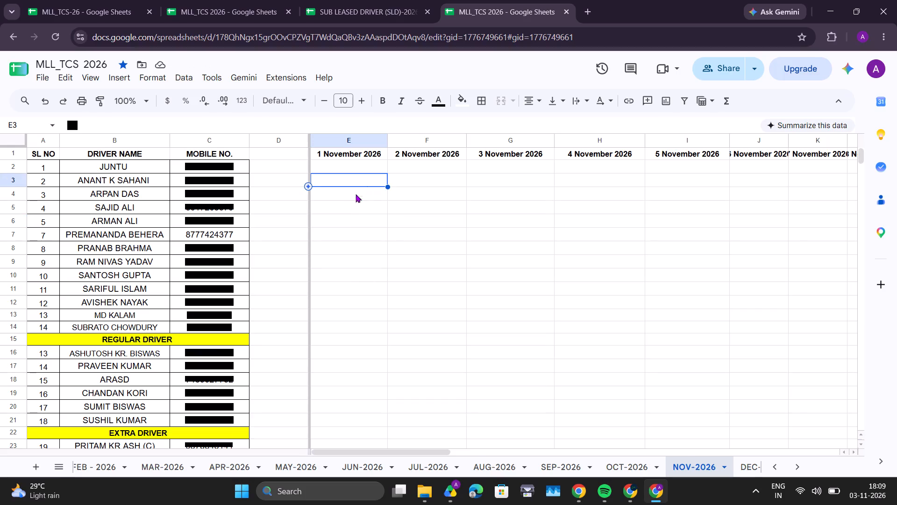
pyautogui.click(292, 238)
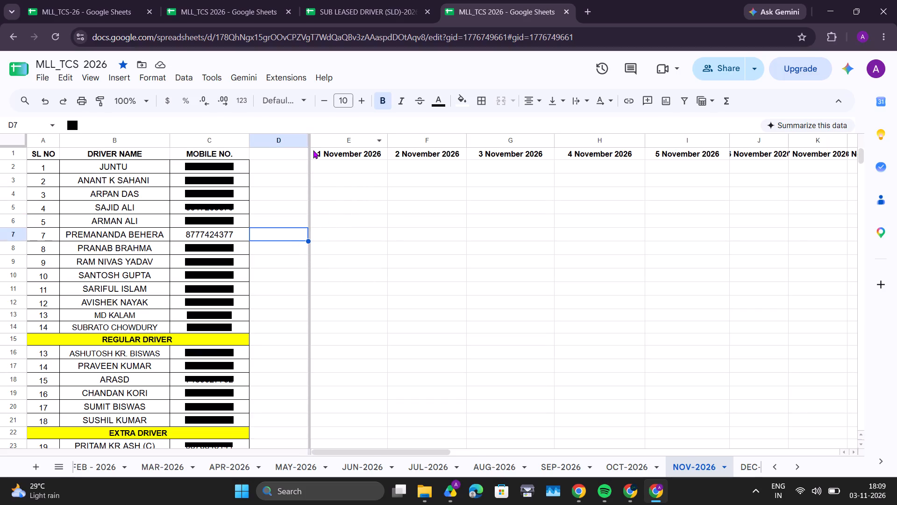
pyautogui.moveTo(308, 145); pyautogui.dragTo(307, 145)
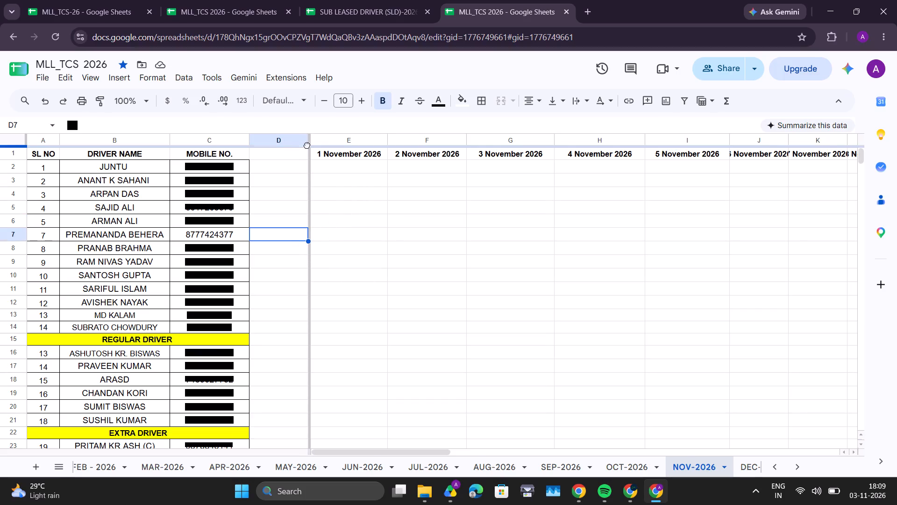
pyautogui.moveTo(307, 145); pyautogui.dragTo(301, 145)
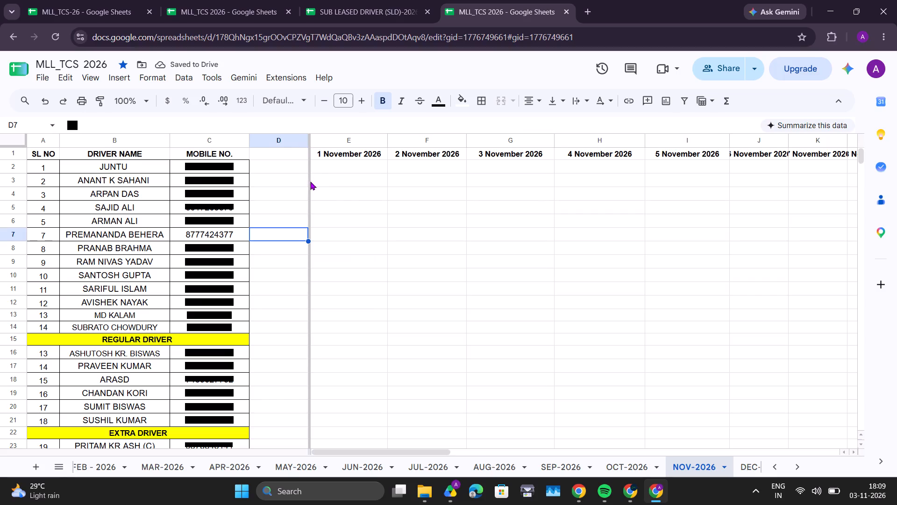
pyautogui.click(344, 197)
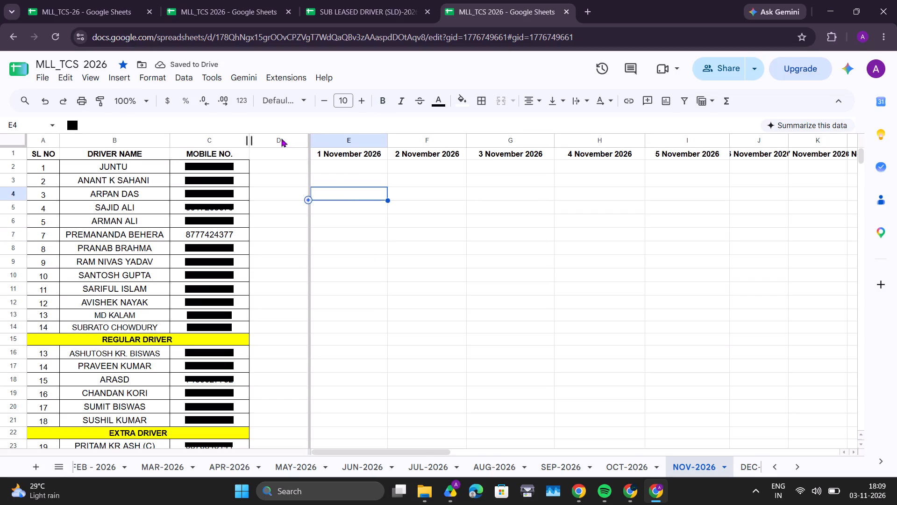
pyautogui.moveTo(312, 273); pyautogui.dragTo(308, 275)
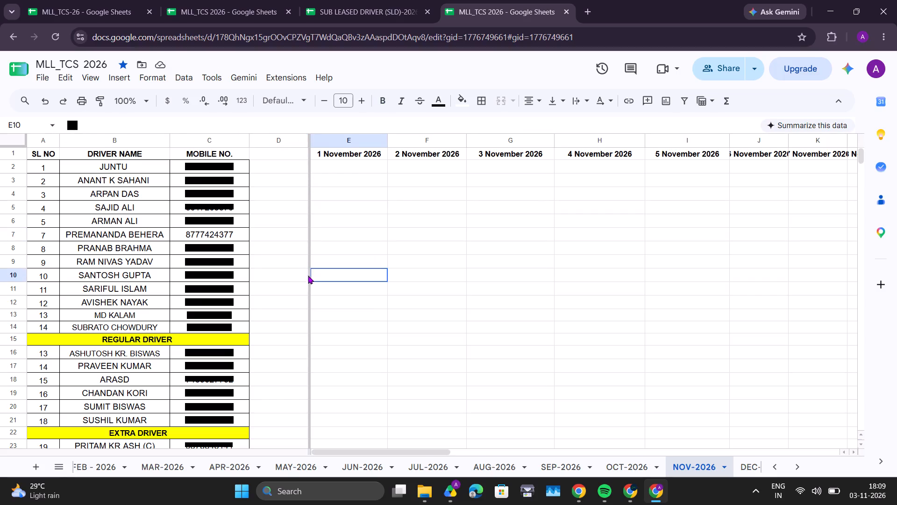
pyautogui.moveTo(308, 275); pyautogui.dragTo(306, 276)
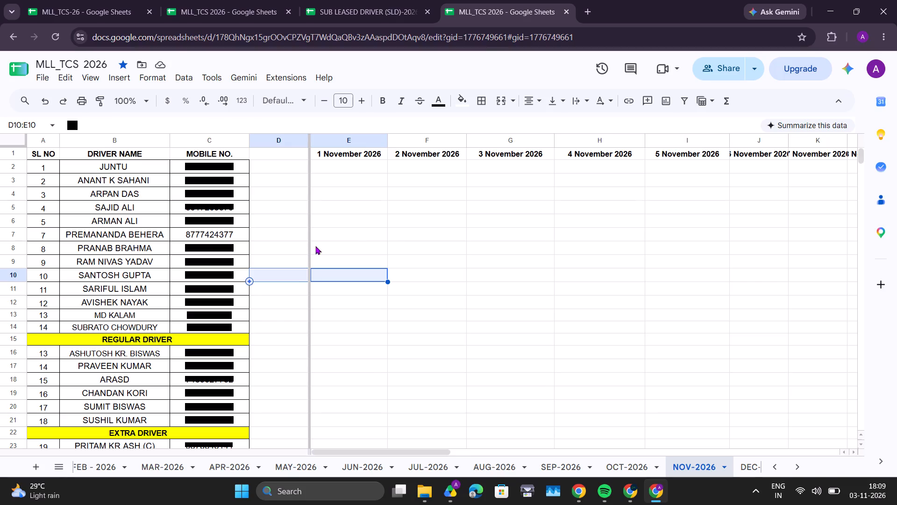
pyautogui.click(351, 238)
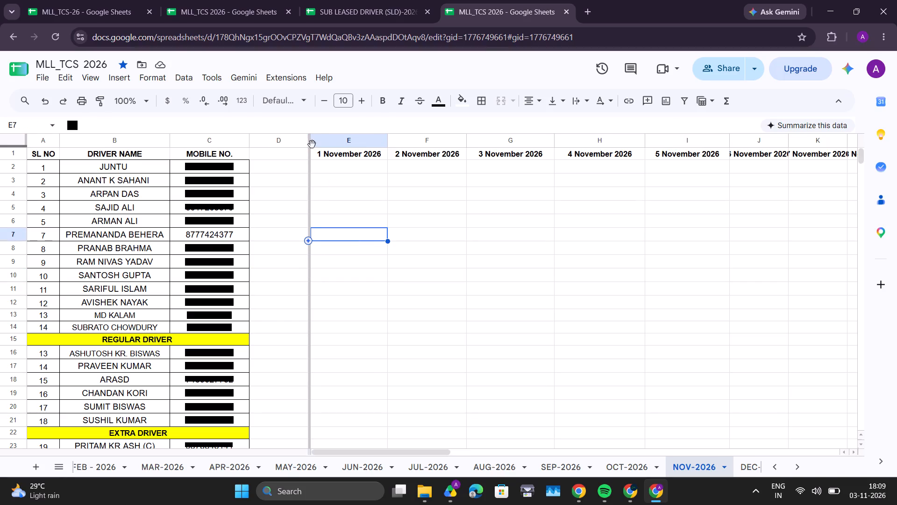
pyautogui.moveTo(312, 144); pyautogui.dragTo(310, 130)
# Delete the empty column D between MOBILE NO. and the 1 November 2026 column.
pyautogui.click(277, 186)
pyautogui.click(275, 141)
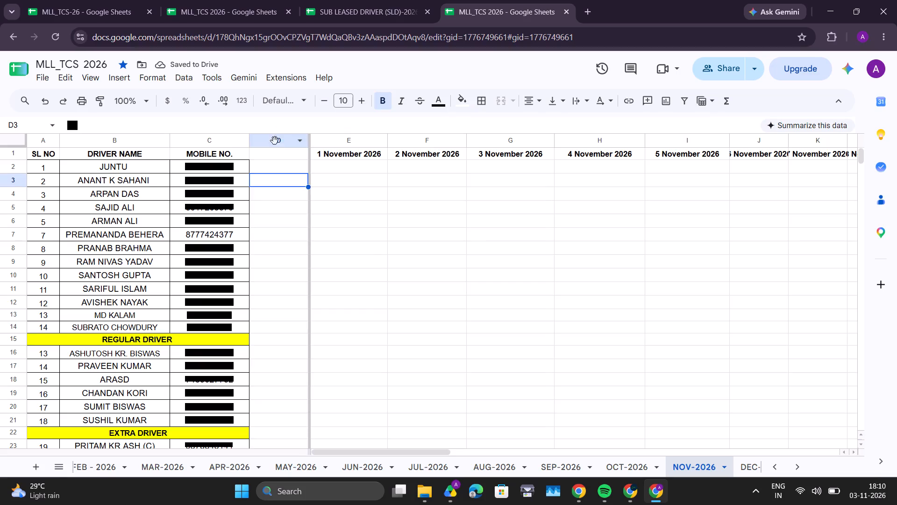
pyautogui.rightClick(275, 141)
pyautogui.click(342, 233)
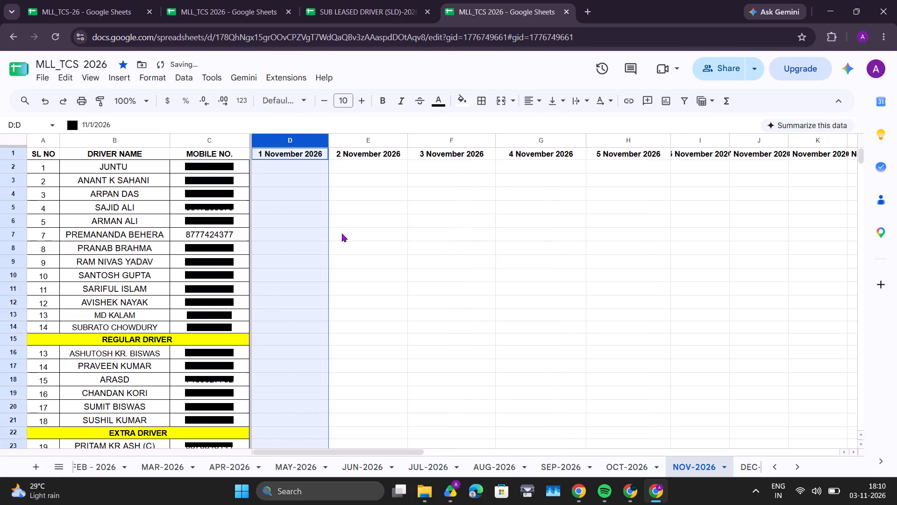
pyautogui.click(342, 233)
pyautogui.hscroll(2, 278, 232)
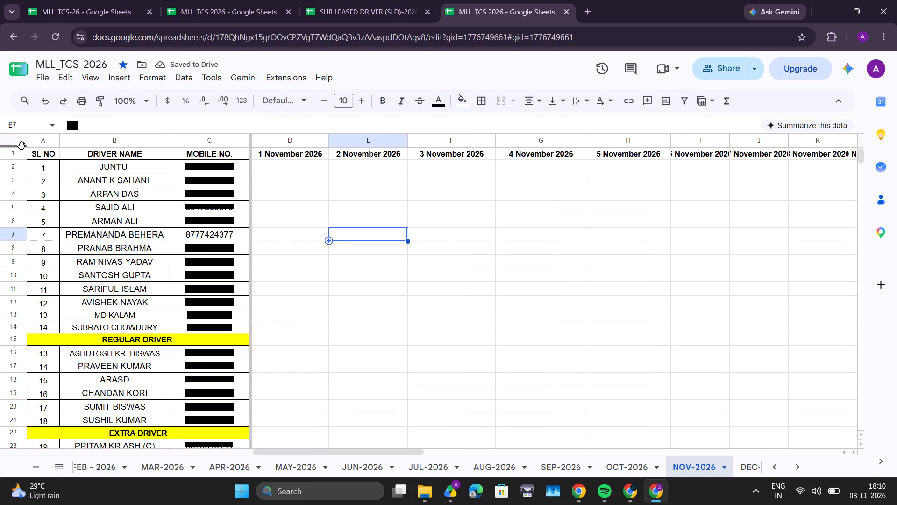
# Freeze the header row 1 of the NOV-2026 sheet.
pyautogui.moveTo(21, 146); pyautogui.dragTo(22, 162)
pyautogui.click(385, 320)
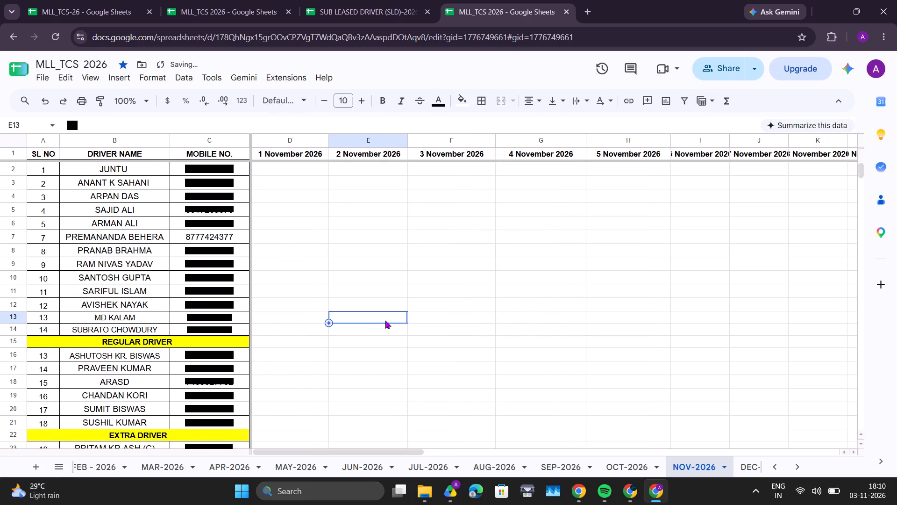
# Fit the width of the 1 November 2026 column to its content.
pyautogui.doubleClick(325, 139)
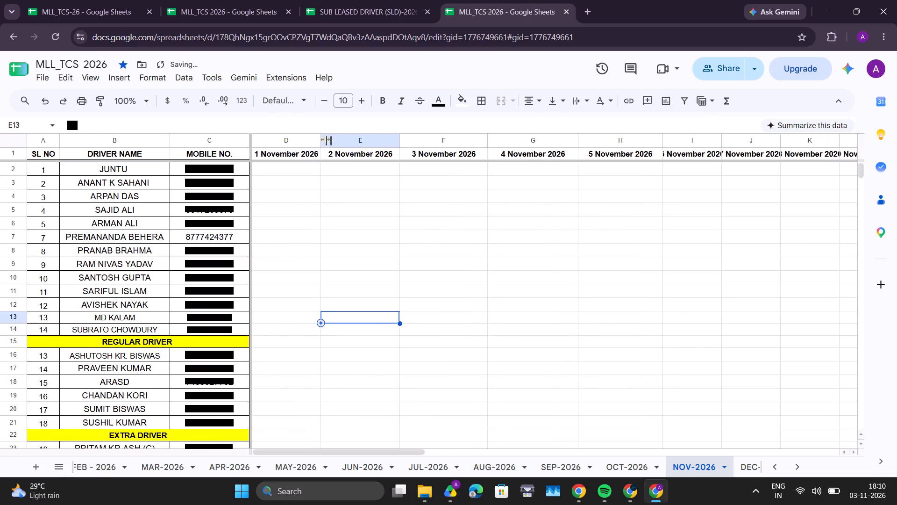
pyautogui.doubleClick(325, 139)
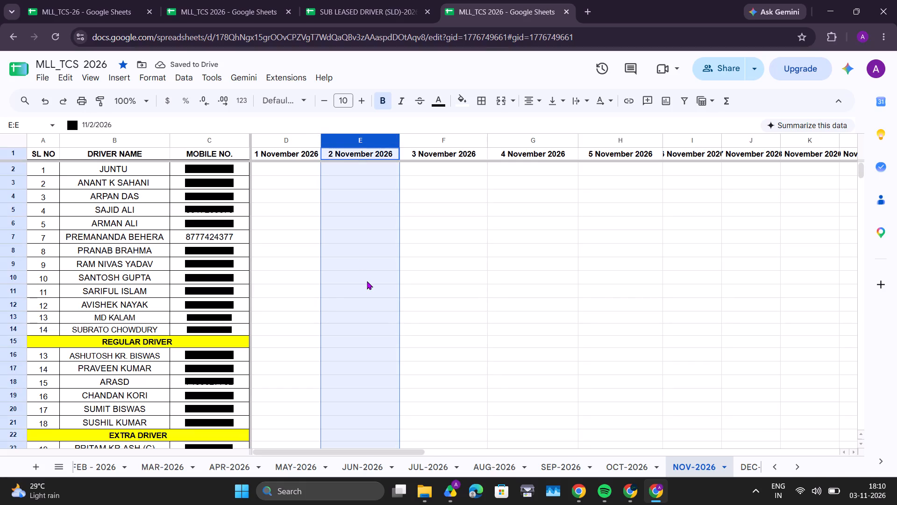
# Dismiss the error dialog and re-enter the date header in cell D1 as 1 NOV 26.
pyautogui.doubleClick(290, 155)
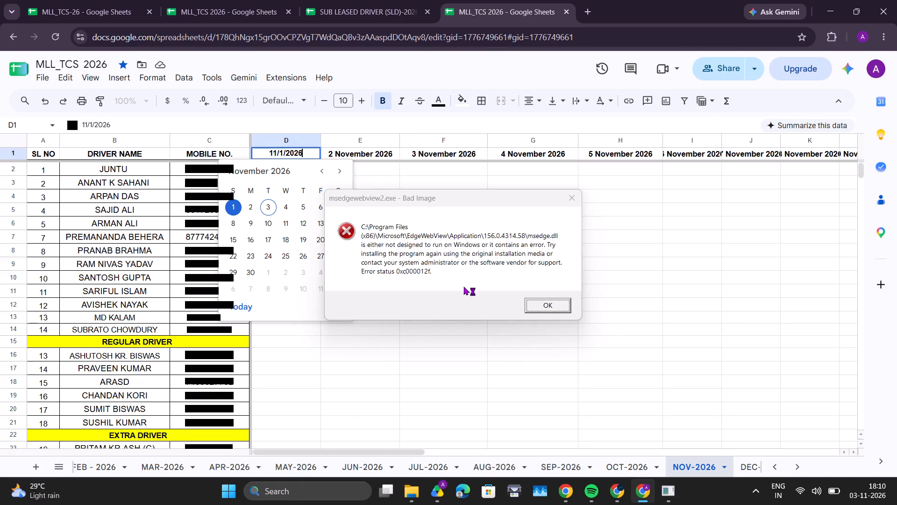
pyautogui.click(570, 204)
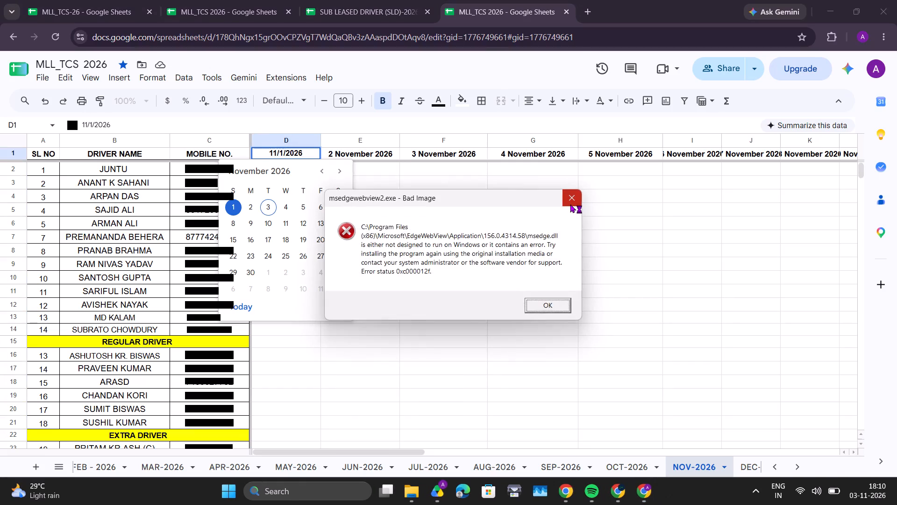
pyautogui.click(570, 204)
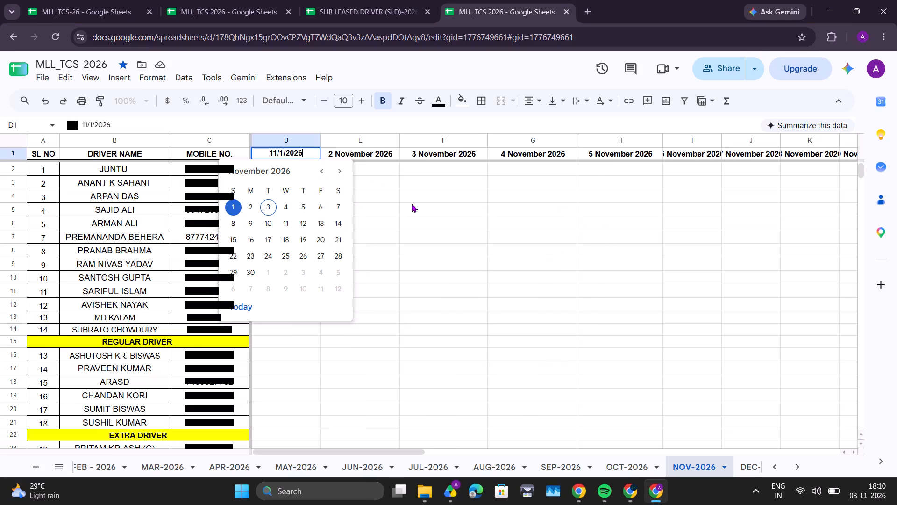
pyautogui.press('BackSpace')
pyautogui.press('BackSpace')
pyautogui.press('BackSpace')
pyautogui.press('BackSpace')
pyautogui.press('BackSpace')
pyautogui.press('BackSpace')
pyautogui.press('BackSpace')
pyautogui.press('BackSpace')
pyautogui.press('BackSpace')
pyautogui.press('BackSpace')
pyautogui.press('BackSpace')
pyautogui.press('BackSpace')
pyautogui.write('1 nov')
pyautogui.press('space')
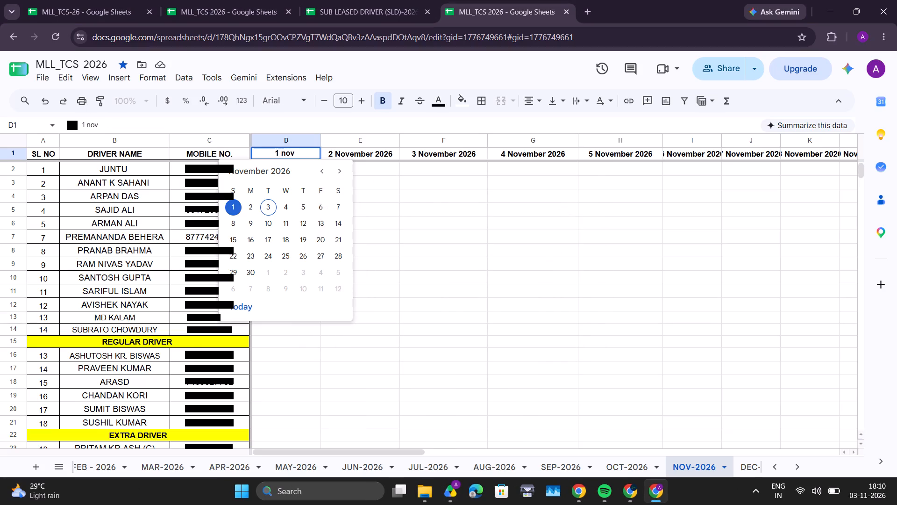
pyautogui.press('BackSpace')
pyautogui.press('BackSpace')
pyautogui.press('BackSpace')
pyautogui.press('BackSpace')
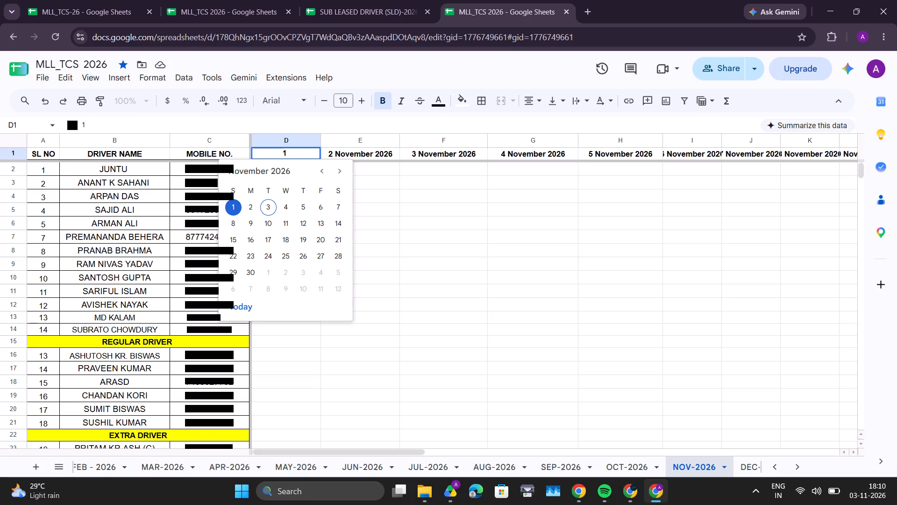
pyautogui.write('NOV 26')
pyautogui.press('Return')
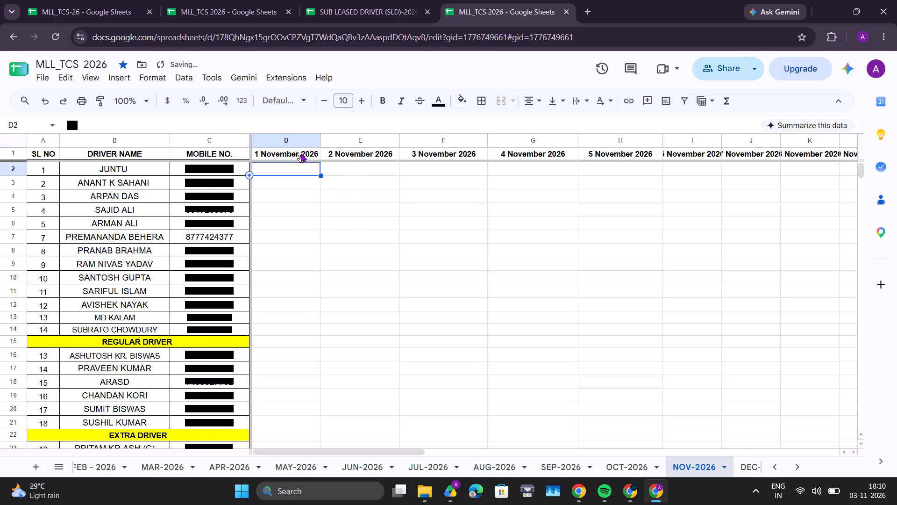
# Format cell D1 as plain text and re-enter its date header as 1 NOV 26.
pyautogui.click(300, 151)
pyautogui.click(163, 82)
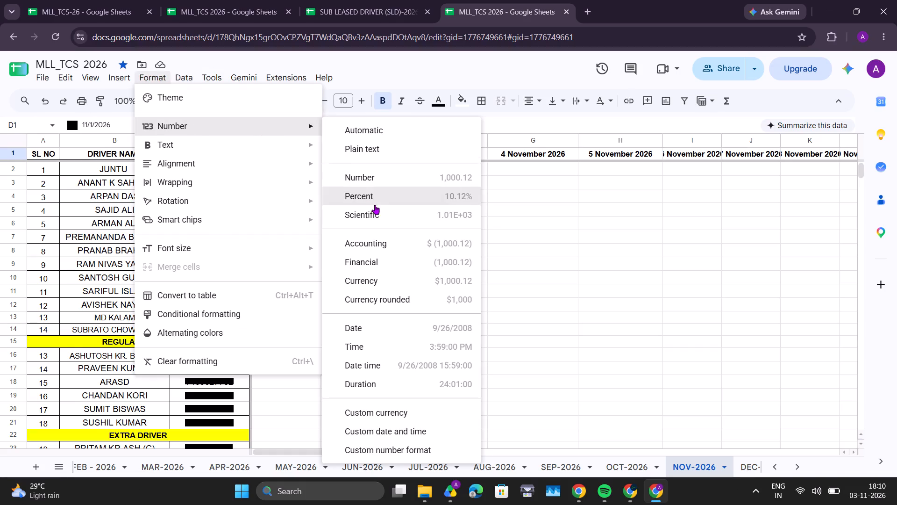
pyautogui.click(387, 153)
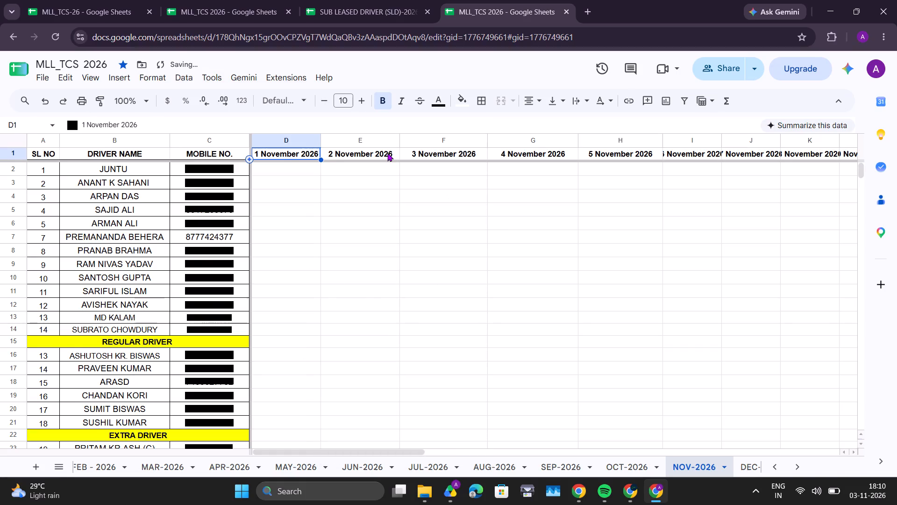
pyautogui.press('BackSpace')
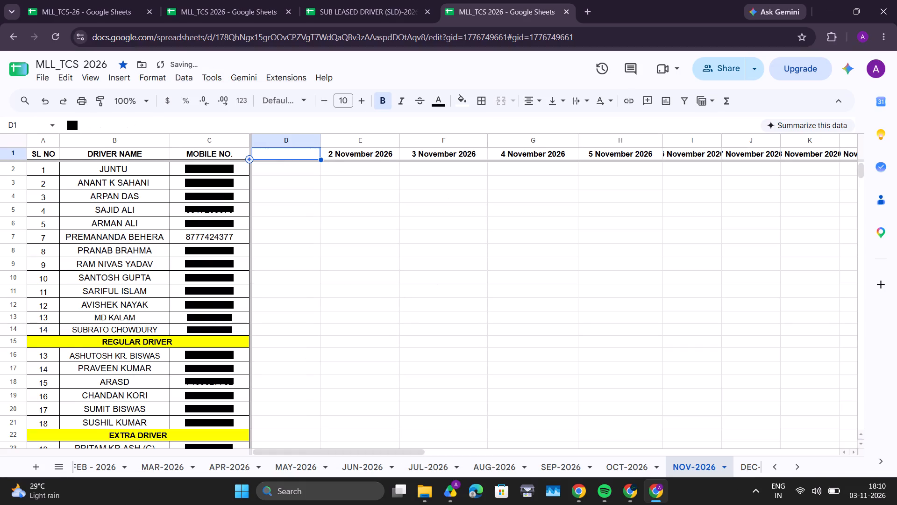
pyautogui.write('1 NOV 26')
pyautogui.press('Right')
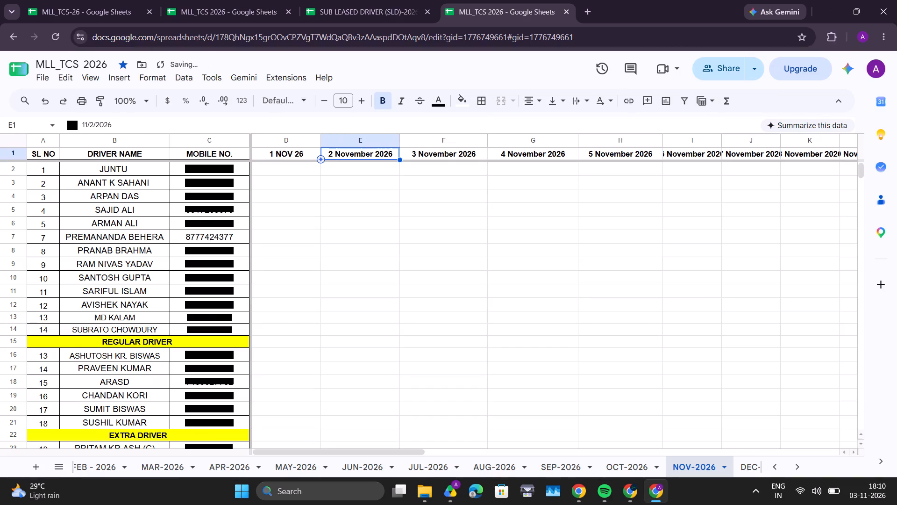
# Fill the 1 NOV 26 header across row 1 through cell AH1, ending the series at 31 NOV 26.
pyautogui.click(308, 156)
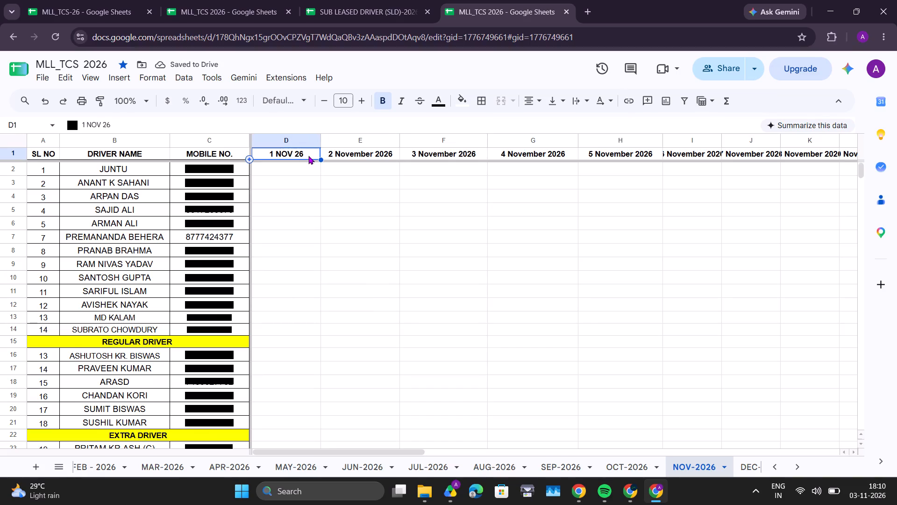
pyautogui.moveTo(321, 157); pyautogui.dragTo(470, 161)
pyautogui.moveTo(470, 161); pyautogui.dragTo(576, 160)
pyautogui.hscroll(-3, 576, 160)
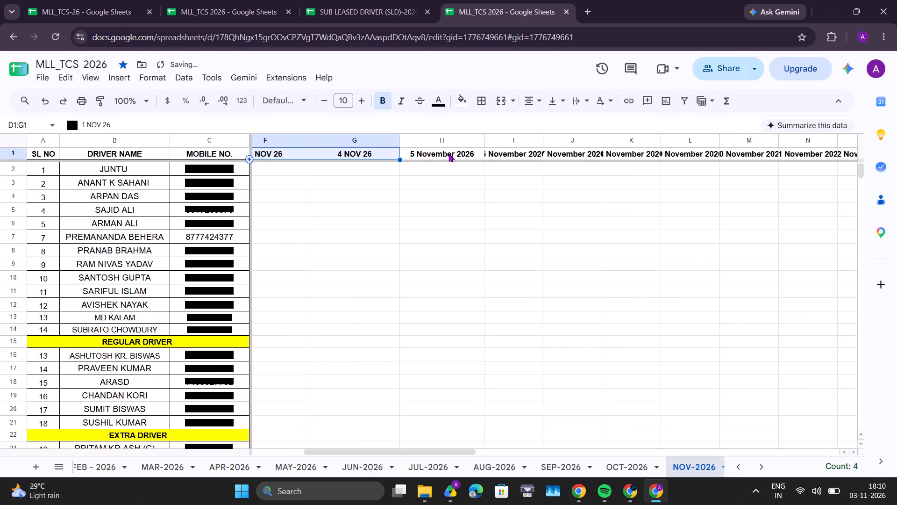
pyautogui.moveTo(399, 159); pyautogui.dragTo(806, 162)
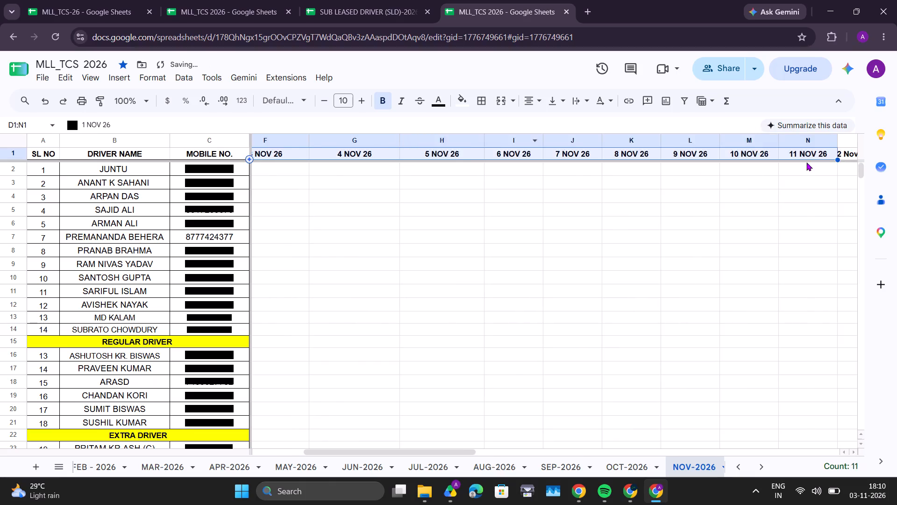
pyautogui.hscroll(-5, 806, 162)
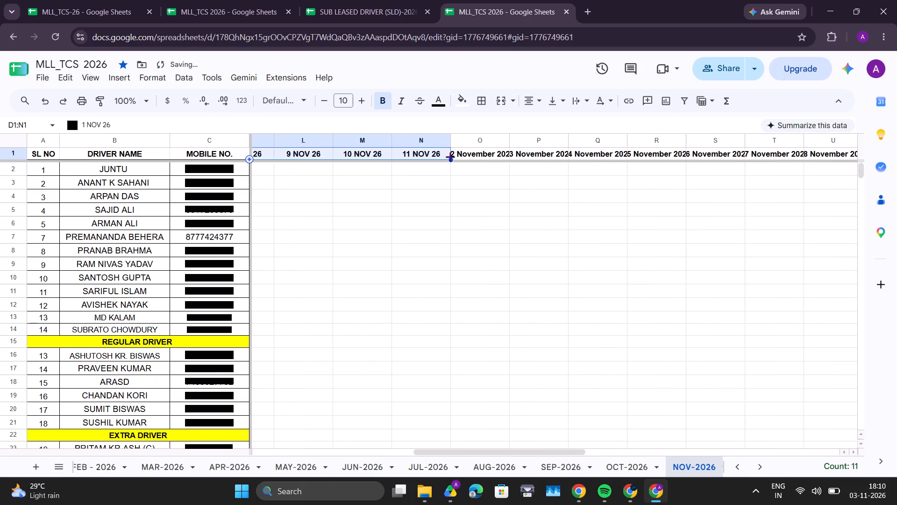
pyautogui.moveTo(450, 157); pyautogui.dragTo(823, 152)
pyautogui.hscroll(-6, 823, 152)
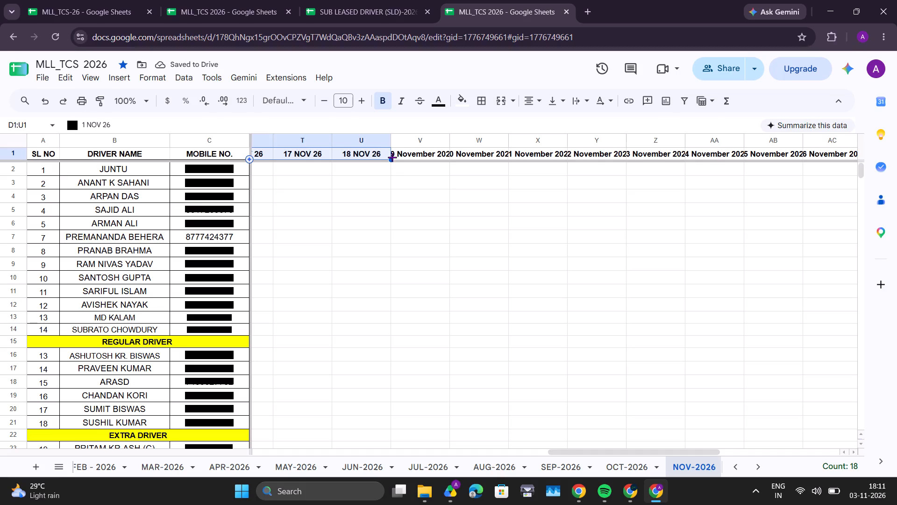
pyautogui.moveTo(392, 157); pyautogui.dragTo(738, 159)
pyautogui.hscroll(-4, 738, 159)
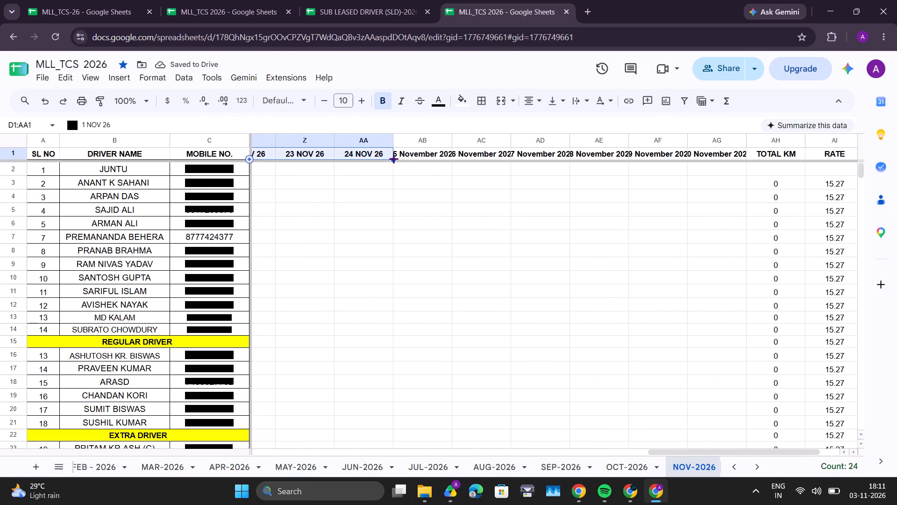
pyautogui.moveTo(393, 159); pyautogui.dragTo(759, 159)
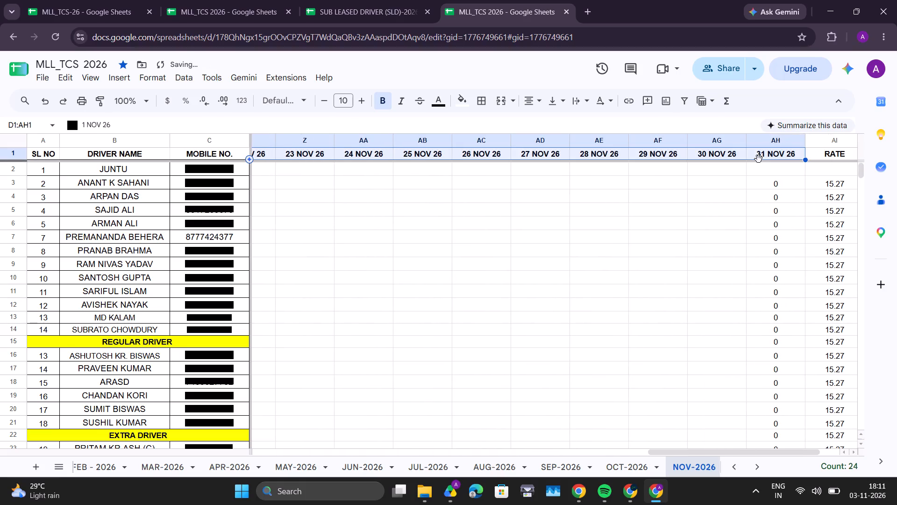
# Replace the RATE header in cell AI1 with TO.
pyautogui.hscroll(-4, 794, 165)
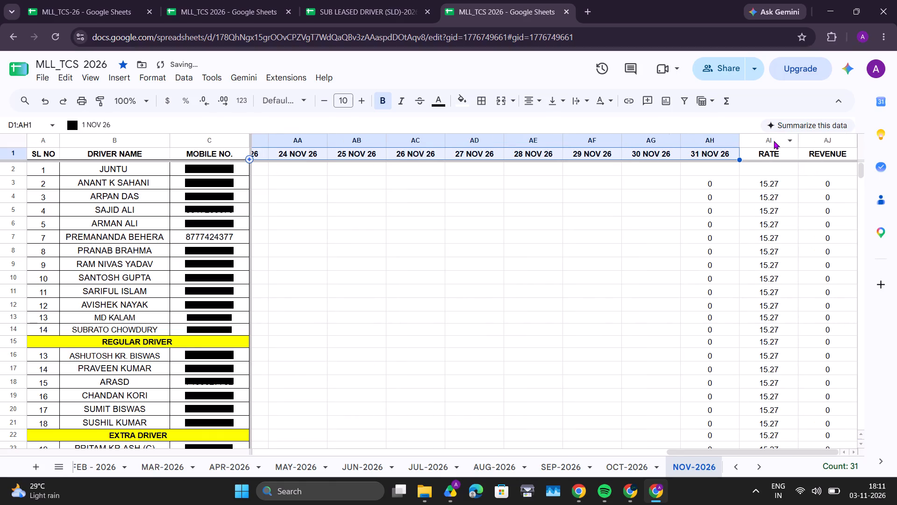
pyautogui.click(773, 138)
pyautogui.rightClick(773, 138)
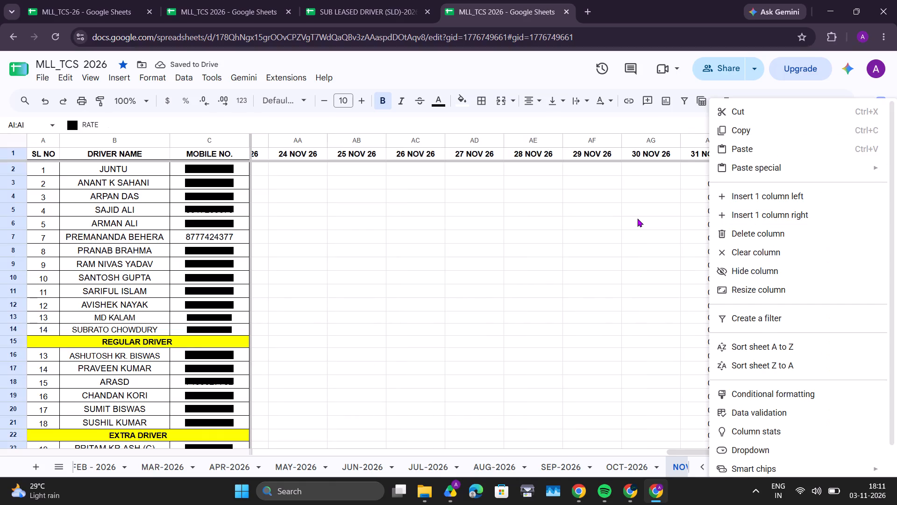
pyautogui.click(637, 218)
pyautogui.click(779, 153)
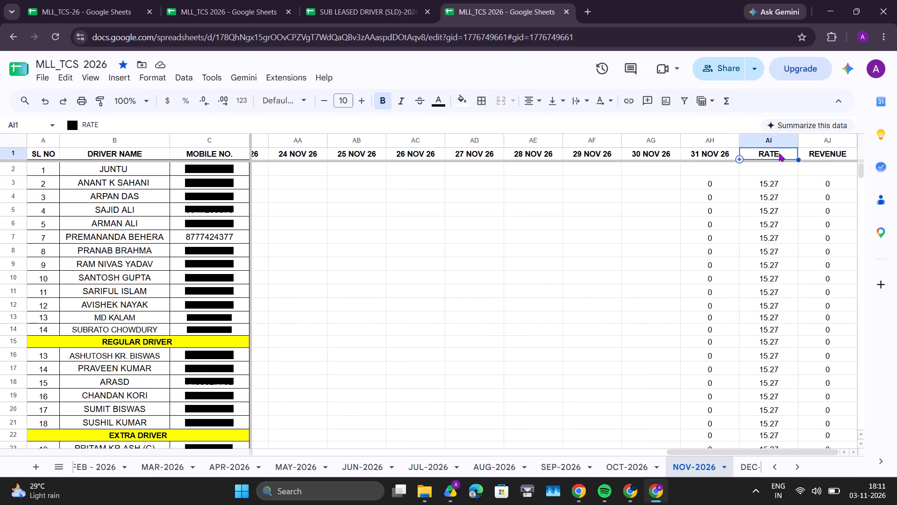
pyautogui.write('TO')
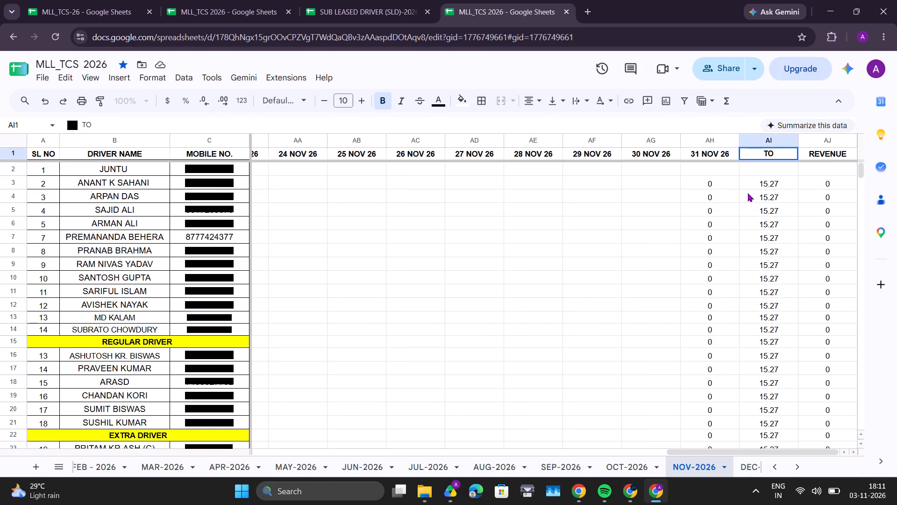
# Clear the 31 NOV 26 header from cell AH1 and insert one empty column immediately after the 30 NOV 26 column.
pyautogui.click(708, 153)
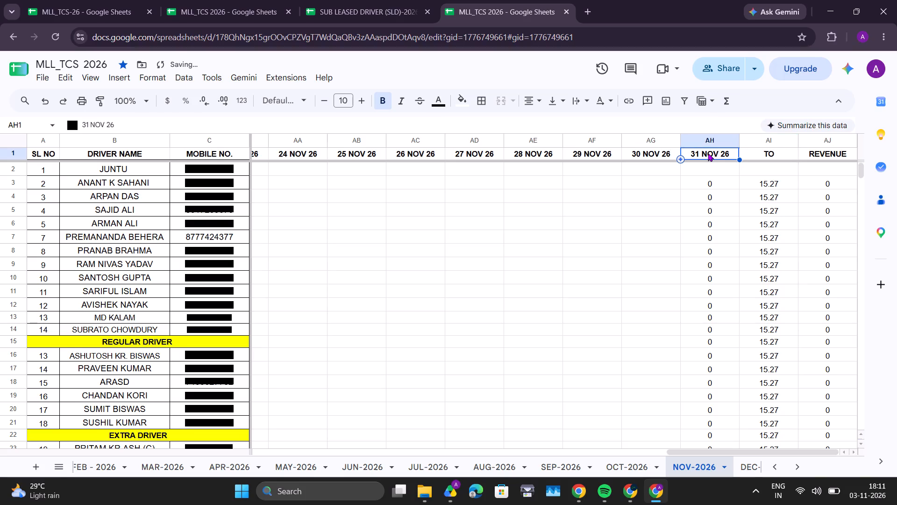
pyautogui.press('BackSpace')
pyautogui.click(719, 136)
pyautogui.rightClick(719, 136)
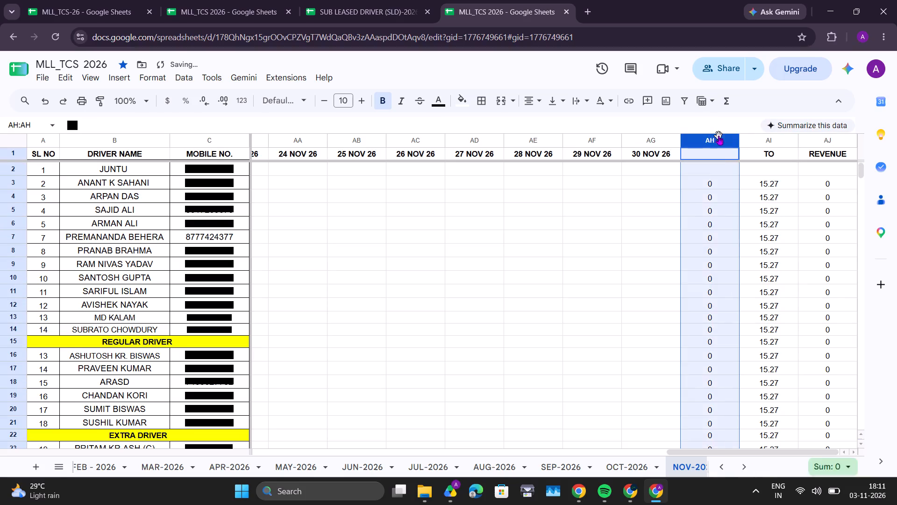
pyautogui.click(747, 200)
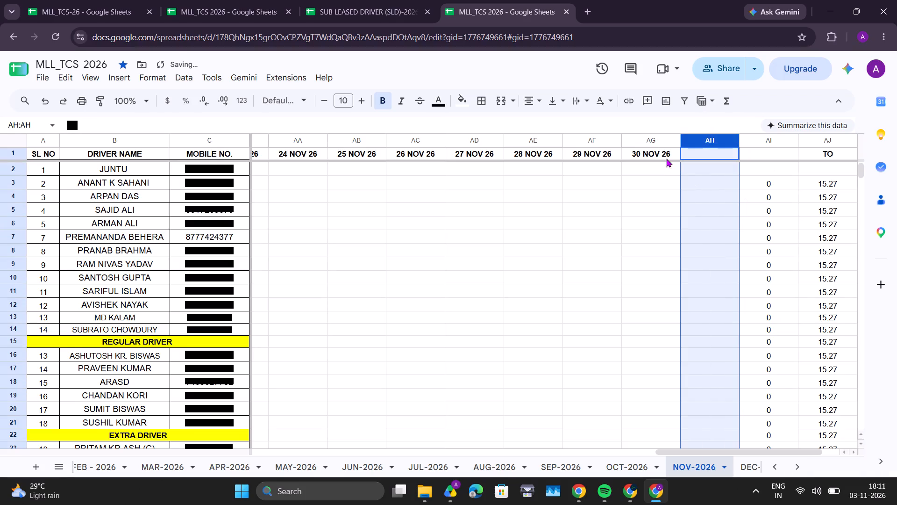
# Extend the date series from the 30 NOV 26 header into the new column as 31 NOV 26.
pyautogui.click(666, 157)
pyautogui.moveTo(681, 157); pyautogui.dragTo(707, 157)
# Enter TOTAL as the header in cell AI1.
pyautogui.click(774, 151)
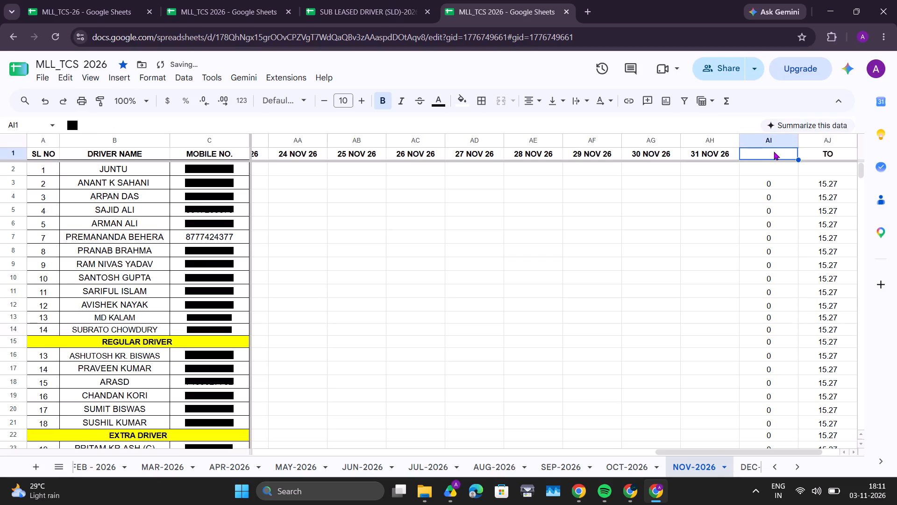
pyautogui.write('TOTLA')
pyautogui.press('BackSpace')
pyautogui.press('BackSpace')
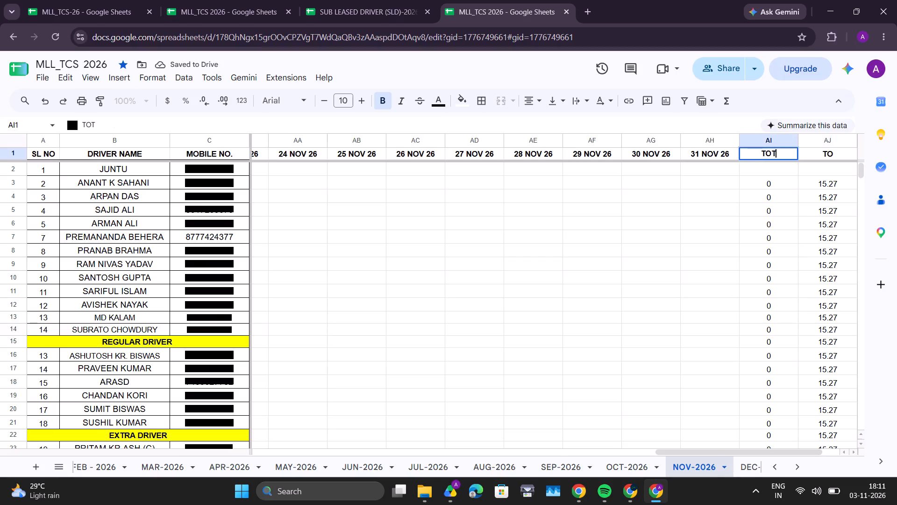
pyautogui.write('AL')
pyautogui.press('Return')
# Replace the TO header in cell AJ1 with RATE.
pyautogui.hscroll(-4, 774, 151)
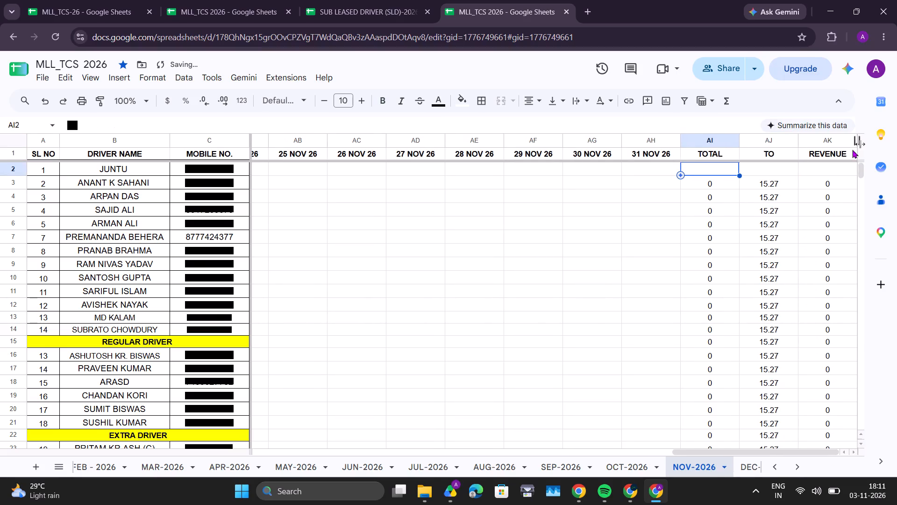
pyautogui.click(719, 154)
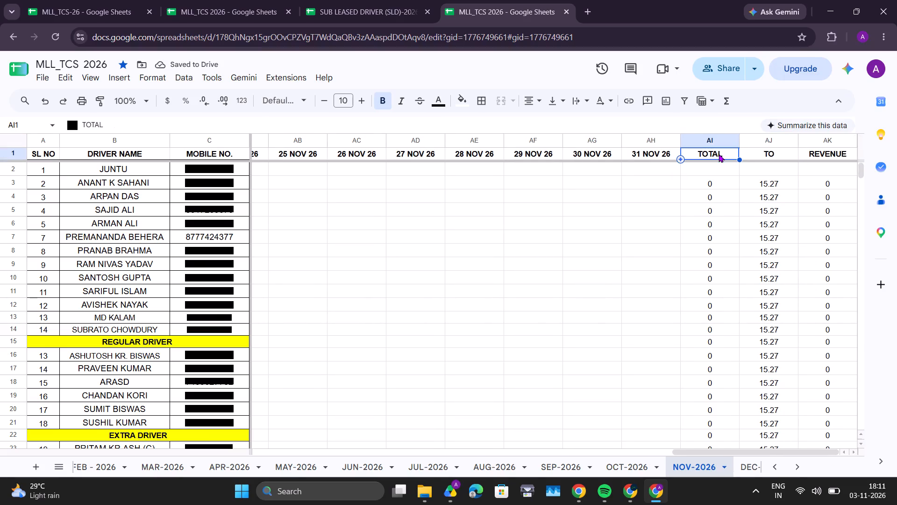
pyautogui.click(767, 158)
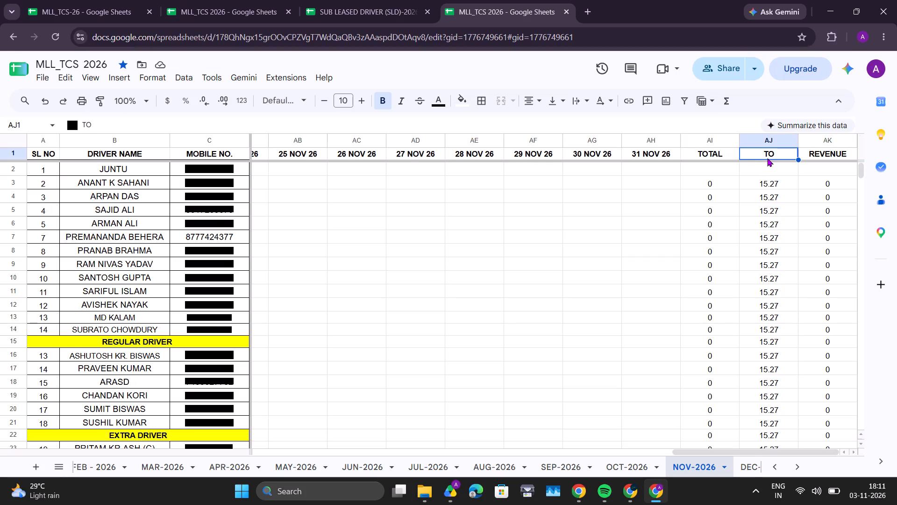
pyautogui.write('RATE')
pyautogui.press('Return')
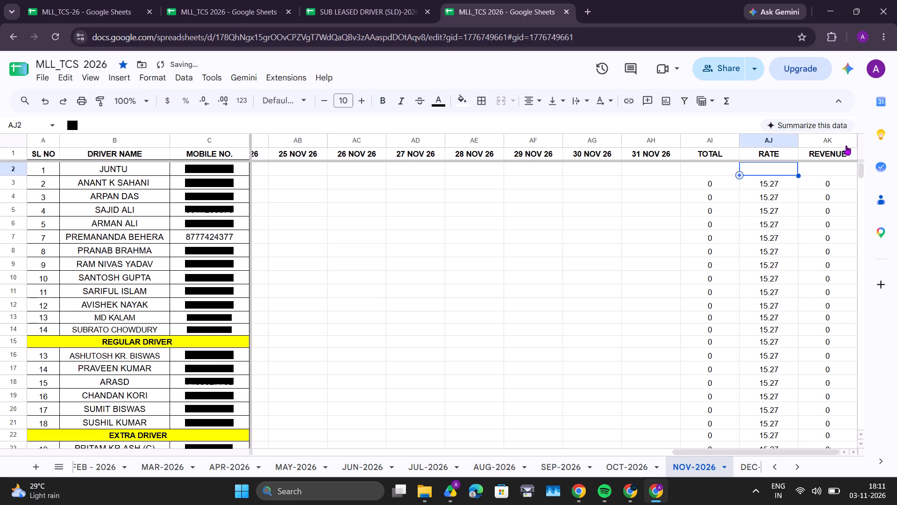
# Hide the RATE and REVENUE columns, AJ and AK.
pyautogui.moveTo(770, 144); pyautogui.dragTo(826, 156)
pyautogui.rightClick(826, 156)
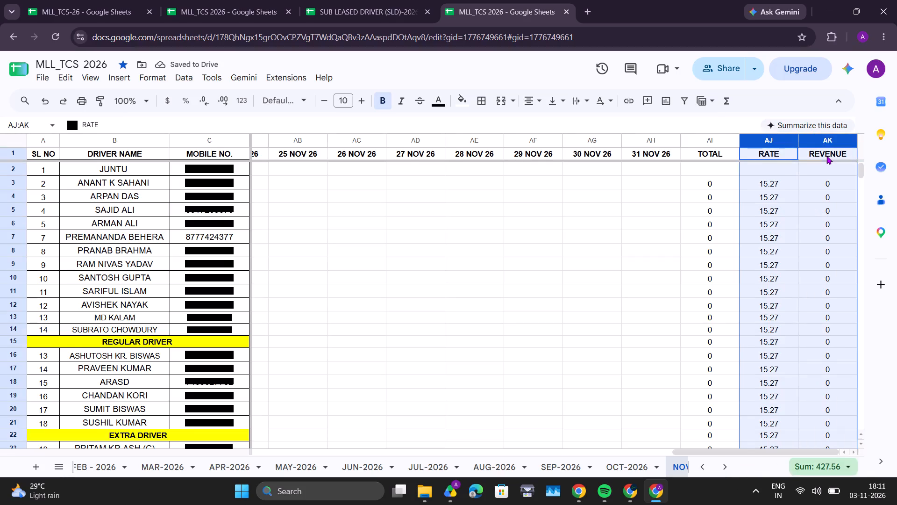
pyautogui.click(762, 277)
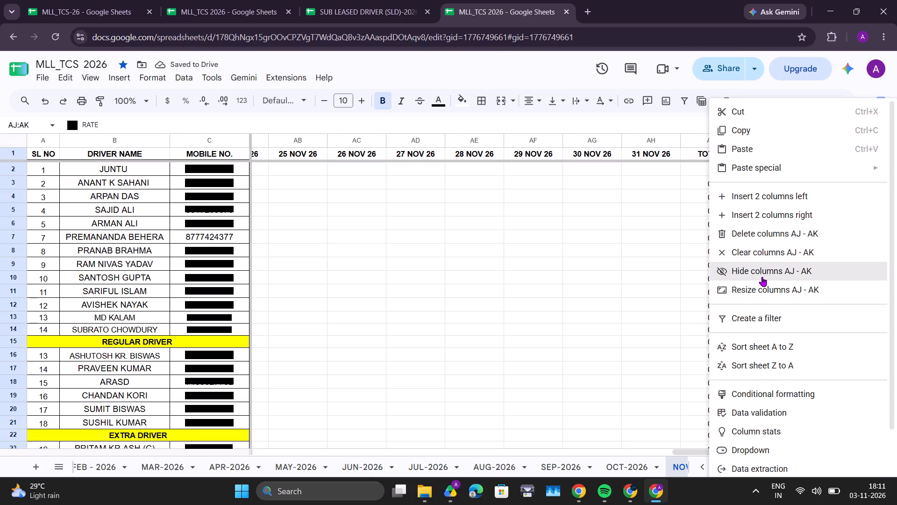
# Copy the formula =SUM(D3:AG3) from cell AI3 and paste it into cell AI2 of the TOTAL column.
pyautogui.doubleClick(818, 186)
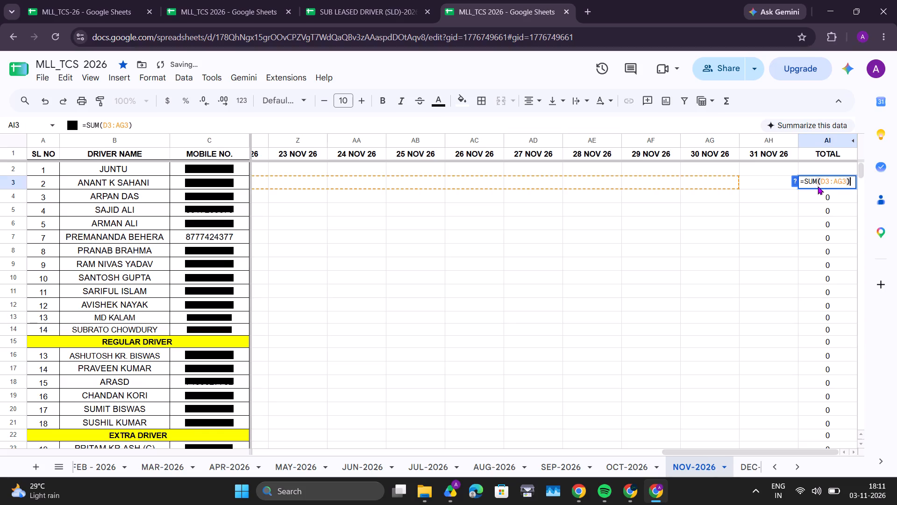
pyautogui.doubleClick(851, 182)
pyautogui.moveTo(851, 182); pyautogui.dragTo(809, 187)
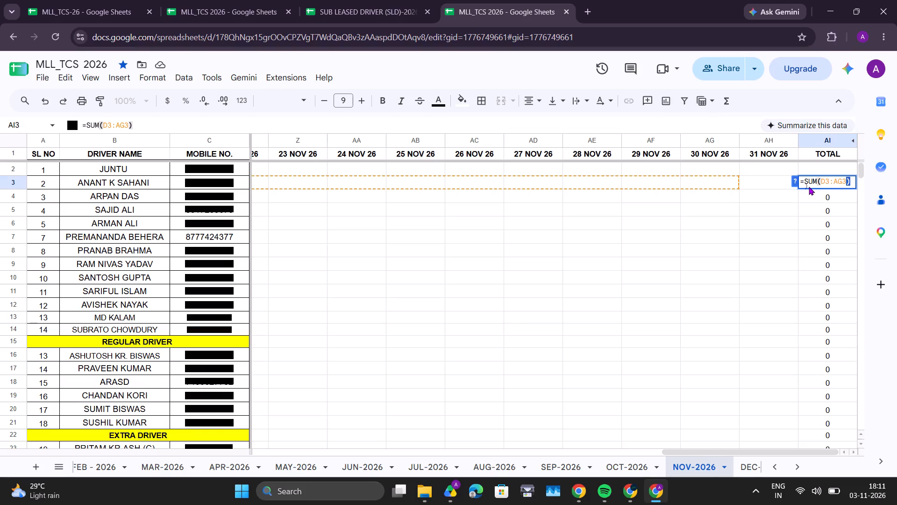
pyautogui.moveTo(801, 182); pyautogui.dragTo(855, 190)
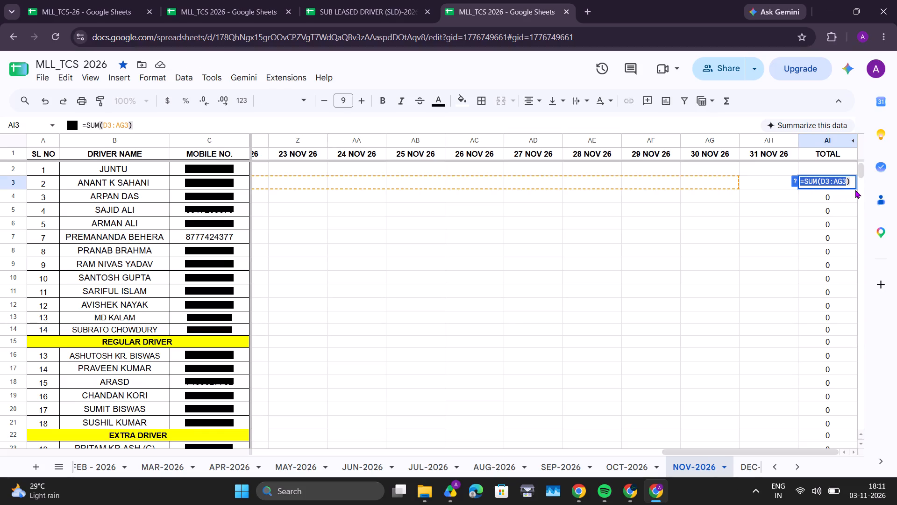
pyautogui.moveTo(855, 190); pyautogui.dragTo(855, 189)
pyautogui.hotkey('ctrl', 'c')
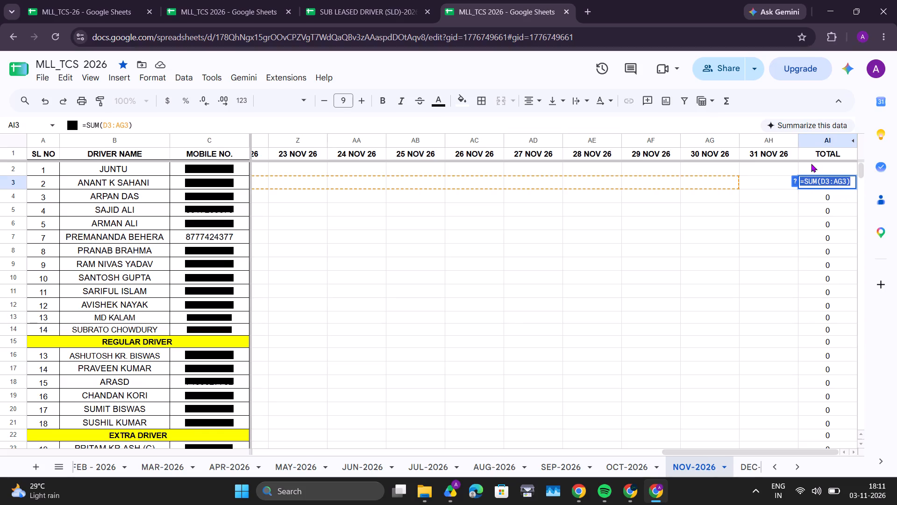
pyautogui.click(811, 167)
pyautogui.doubleClick(811, 167)
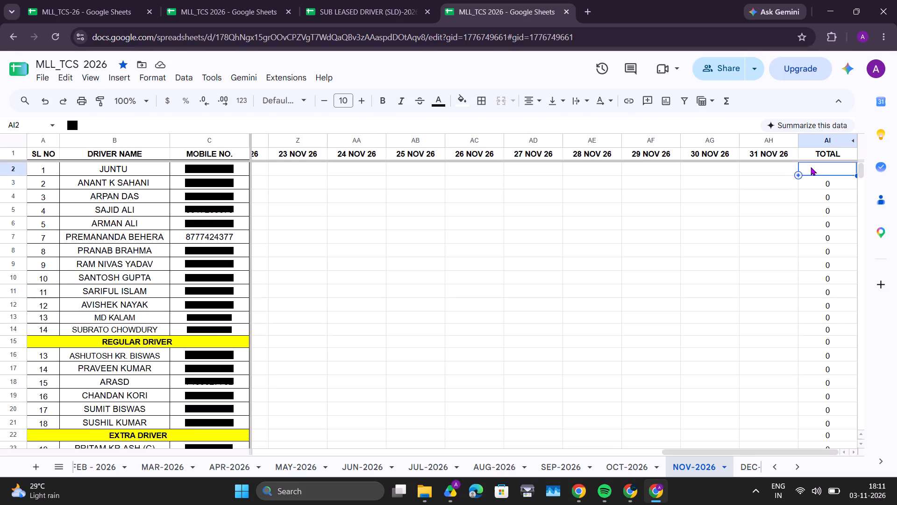
pyautogui.hotkey('ctrl', 'v')
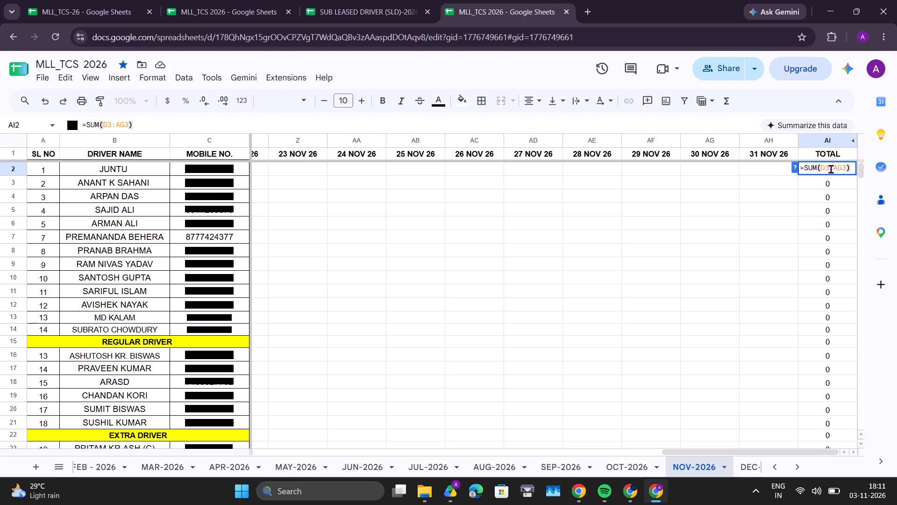
# Correct the TOTAL formula in cell AI2 to =SUM(D2:AG2) so it covers its own row.
pyautogui.click(831, 169)
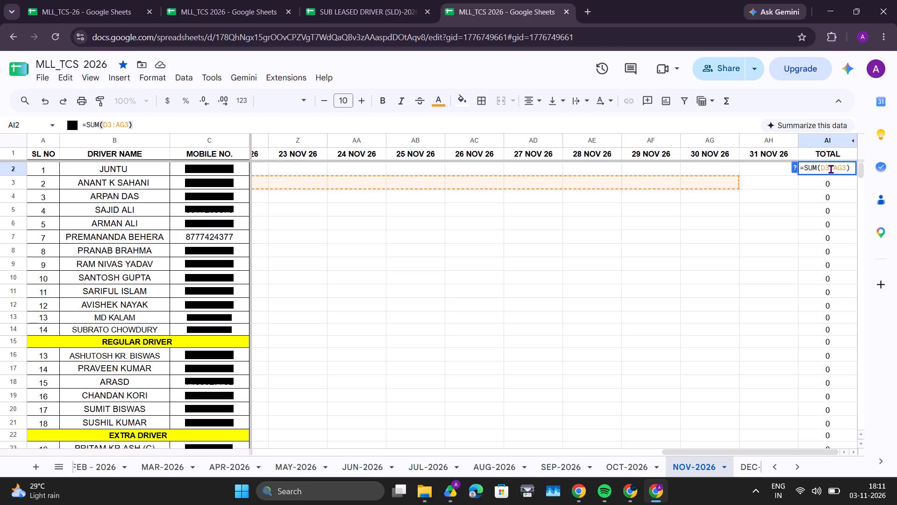
pyautogui.press('BackSpace')
pyautogui.press('2')
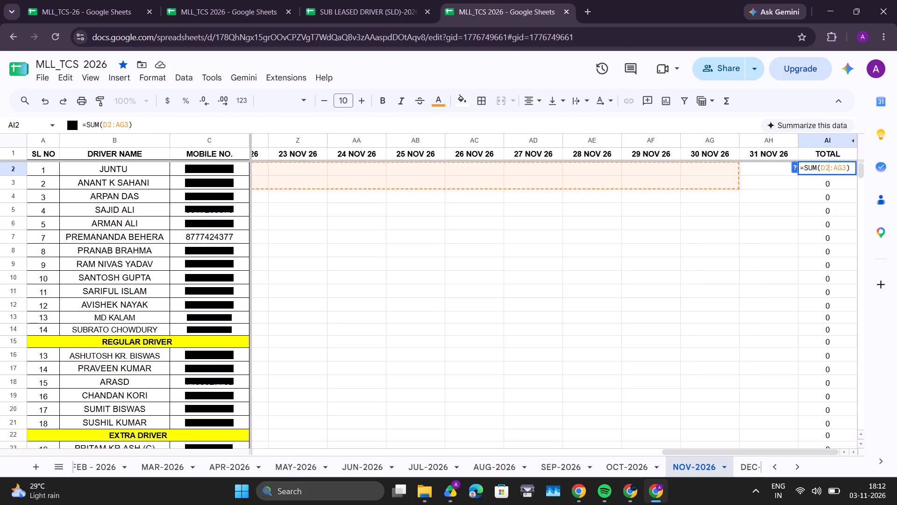
pyautogui.press('Right')
pyautogui.press('Right')
pyautogui.press('Right')
pyautogui.press('Right')
pyautogui.press('BackSpace')
pyautogui.press('2')
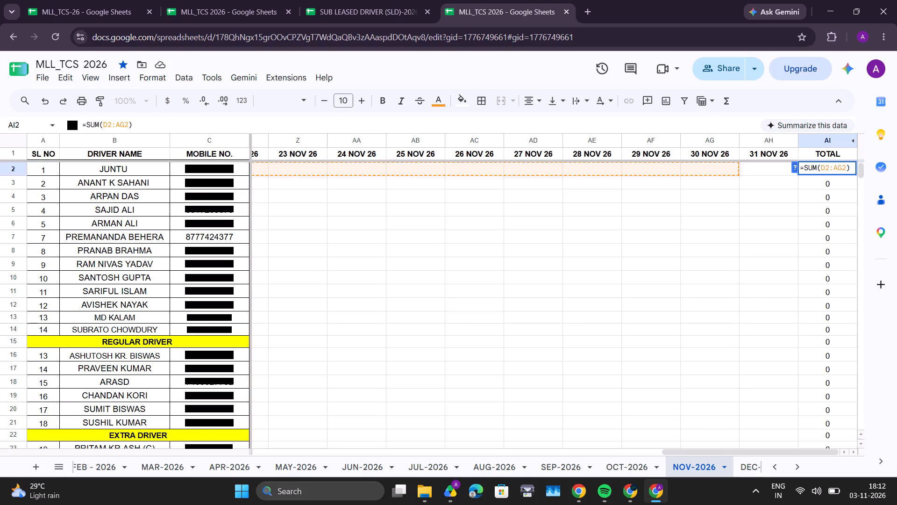
pyautogui.press('Left')
pyautogui.press('BackSpace')
pyautogui.press('h')
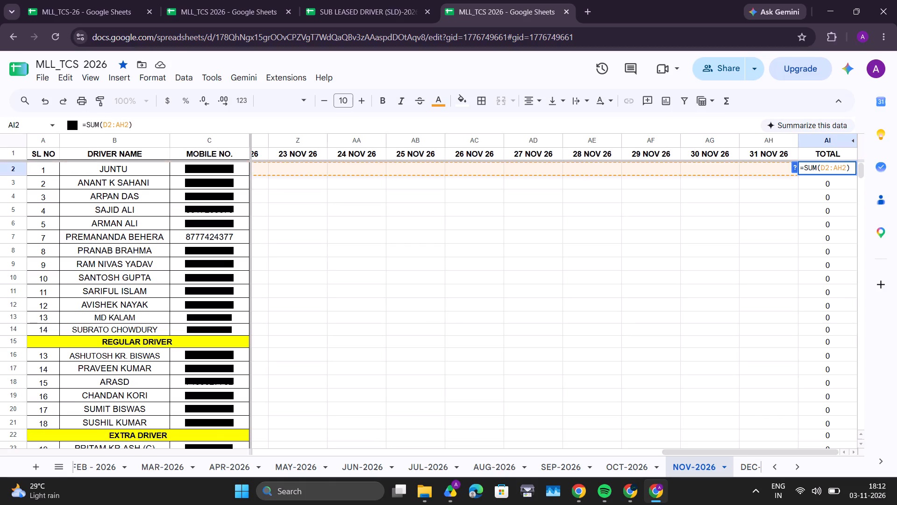
pyautogui.press('BackSpace')
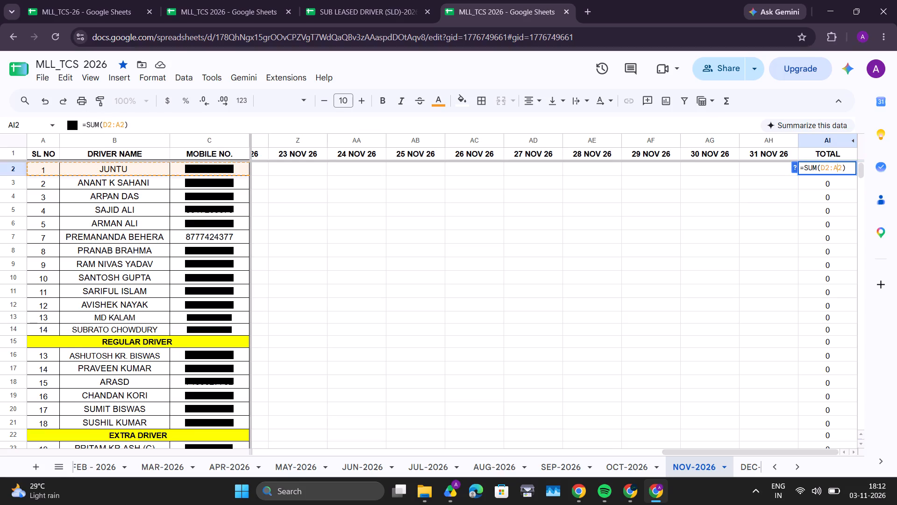
pyautogui.press('g')
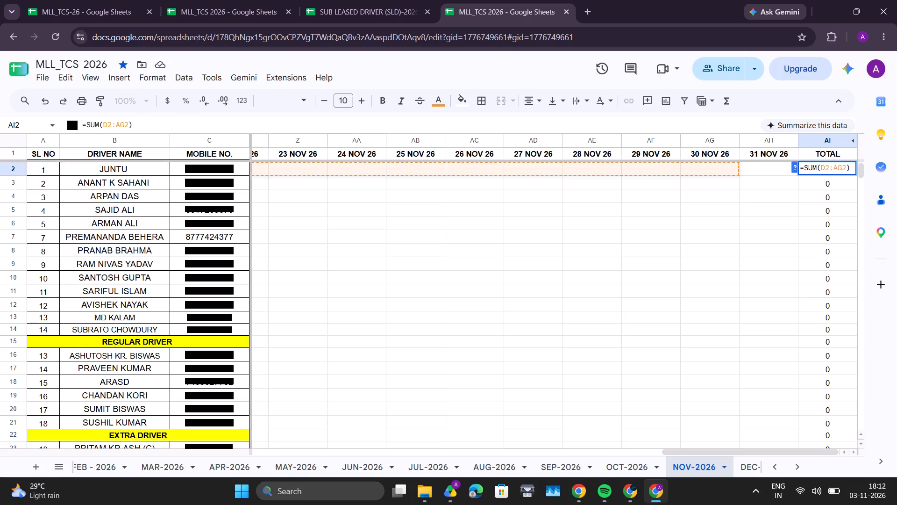
pyautogui.press('Return')
pyautogui.click(875, 489)
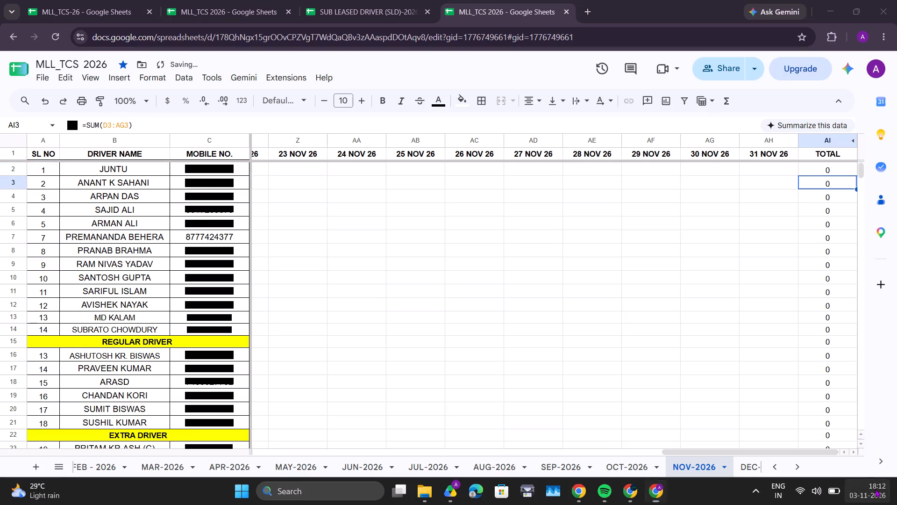
pyautogui.click(591, 303)
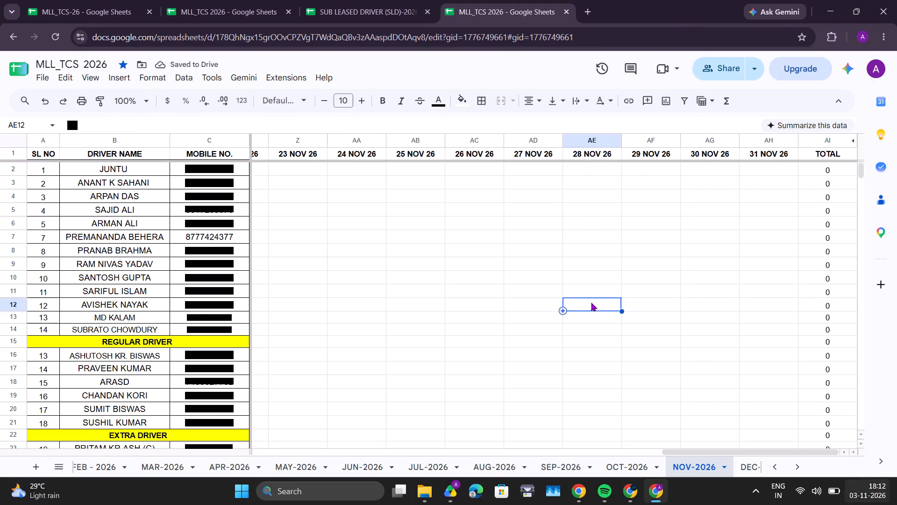
# Delete column AH, the 31 NOV 26 column.
pyautogui.click(761, 148)
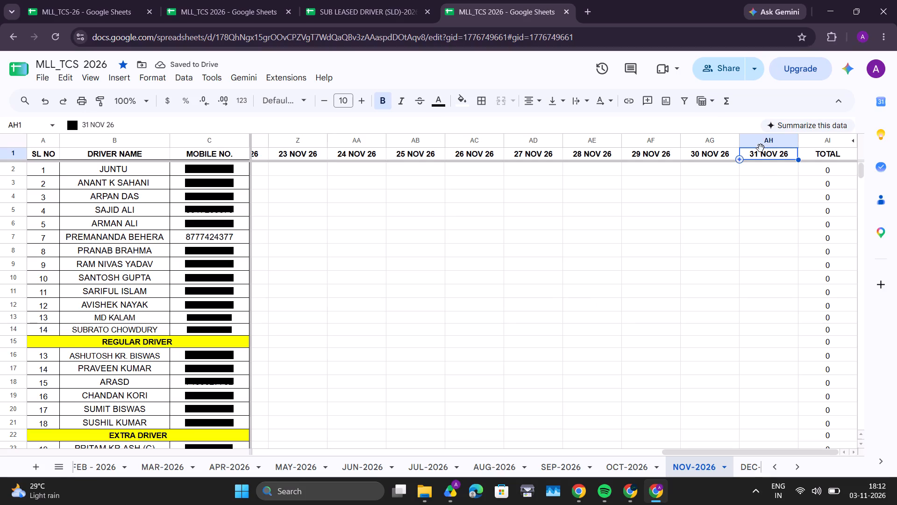
pyautogui.rightClick(761, 141)
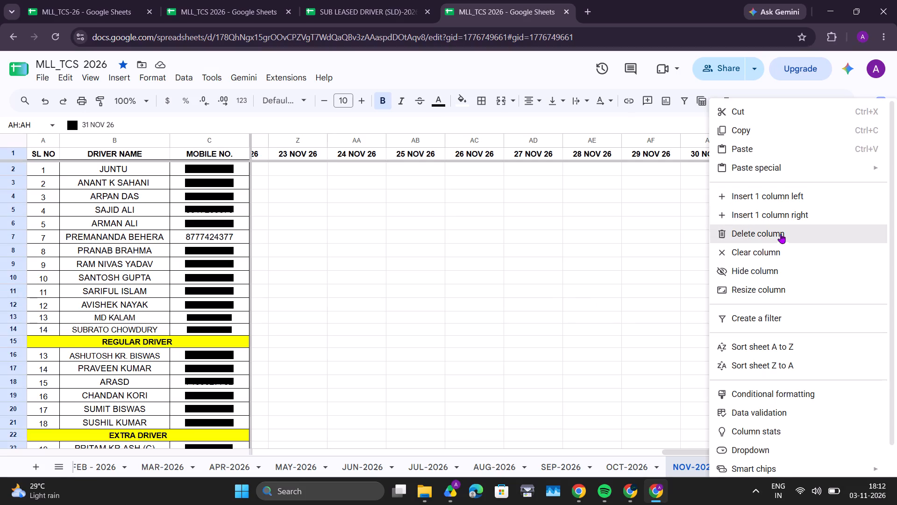
pyautogui.click(780, 235)
# Resize date columns D to H (1 NOV 26 to 5 NOV 26) to similar compact widths with a little space around the headers.
pyautogui.hscroll(6, 530, 224)
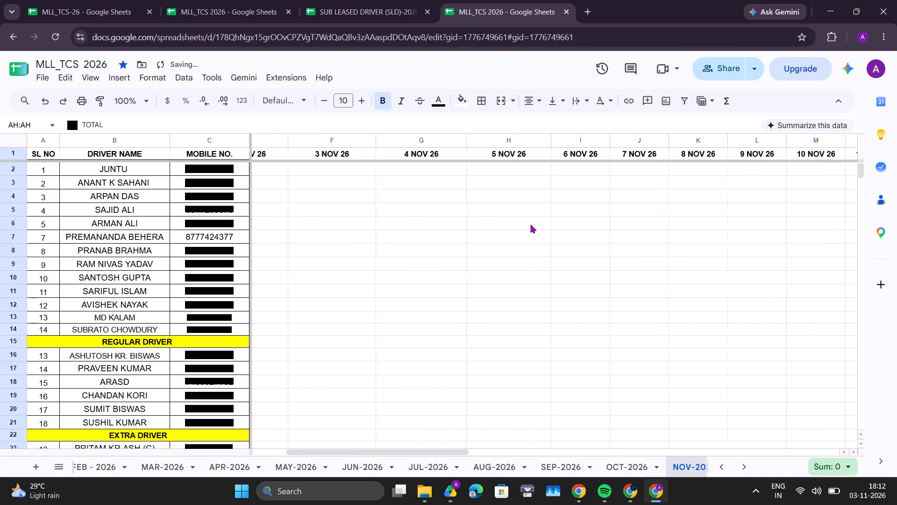
pyautogui.hscroll(3, 530, 224)
pyautogui.doubleClick(401, 137)
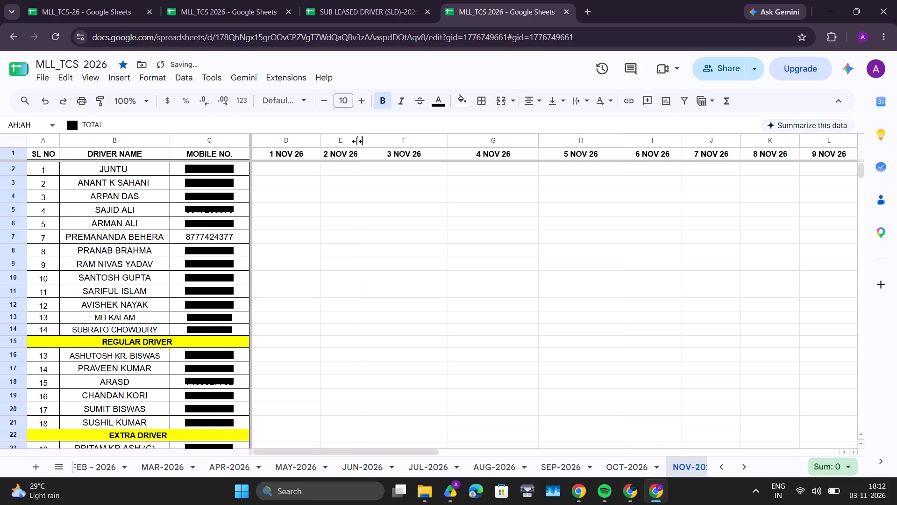
pyautogui.moveTo(358, 141); pyautogui.dragTo(363, 140)
pyautogui.moveTo(363, 140); pyautogui.dragTo(377, 144)
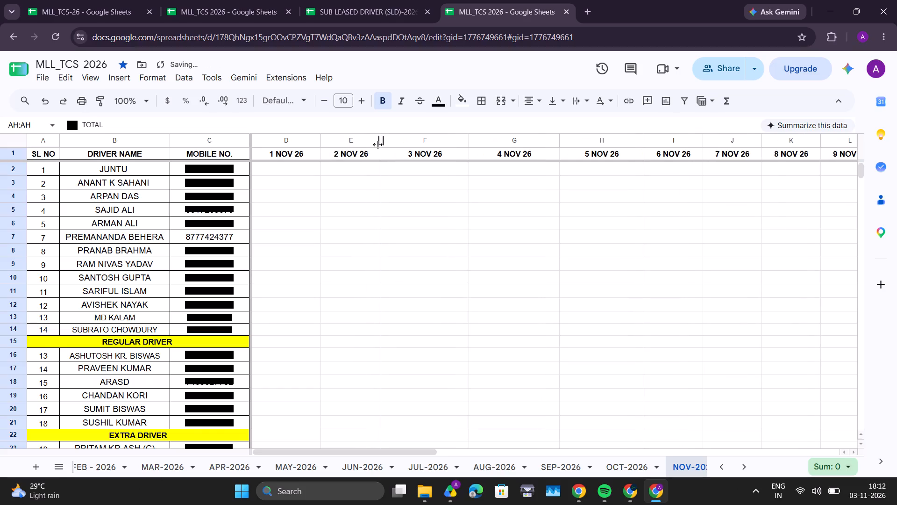
pyautogui.doubleClick(323, 136)
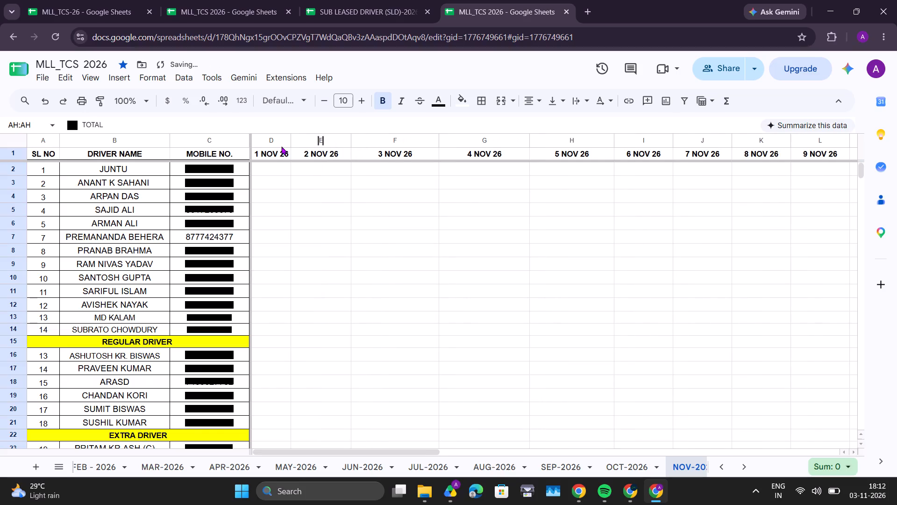
pyautogui.moveTo(294, 142); pyautogui.dragTo(301, 145)
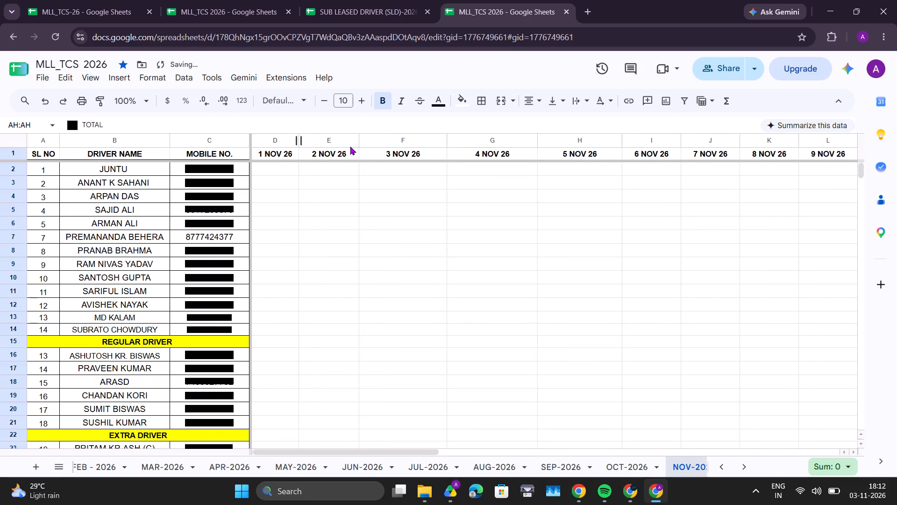
pyautogui.doubleClick(446, 139)
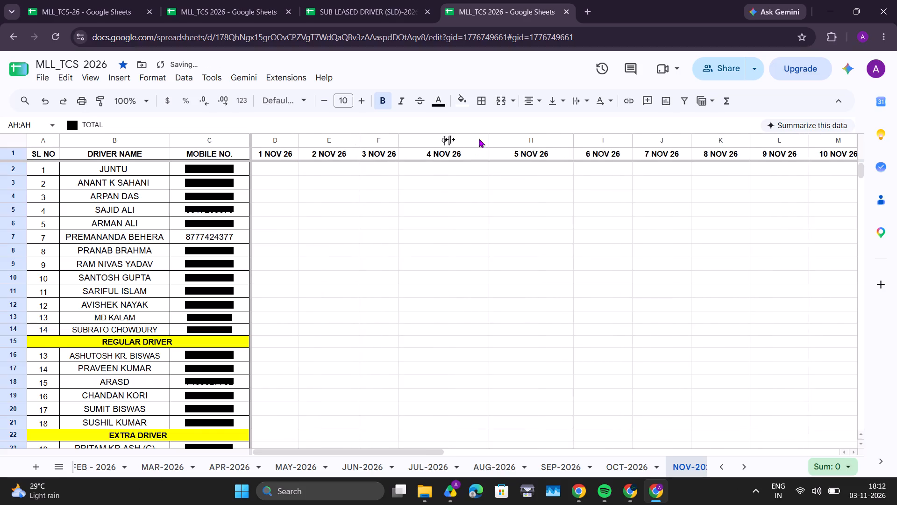
pyautogui.doubleClick(490, 139)
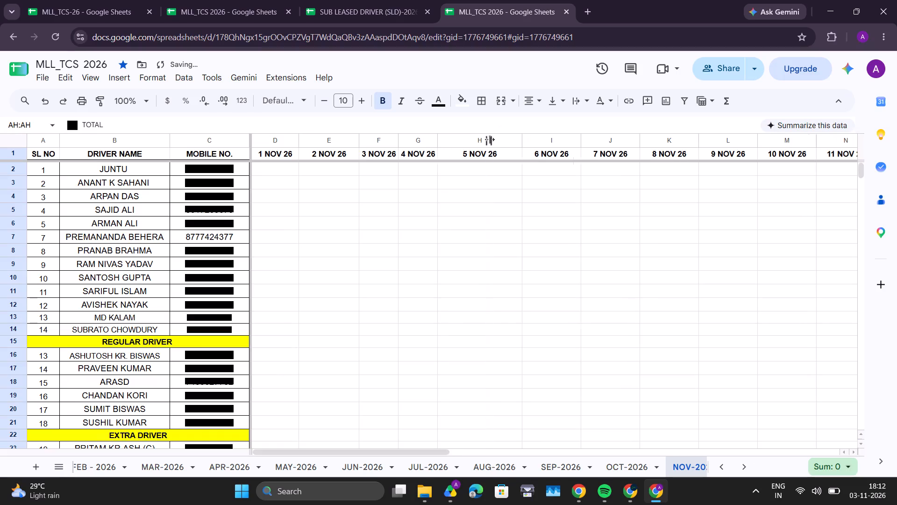
pyautogui.moveTo(400, 137); pyautogui.dragTo(409, 141)
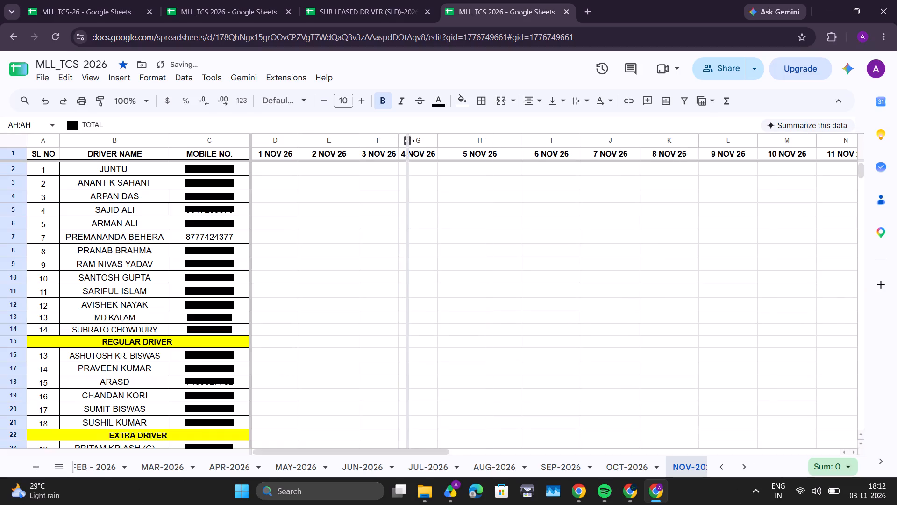
pyautogui.moveTo(409, 141); pyautogui.dragTo(411, 141)
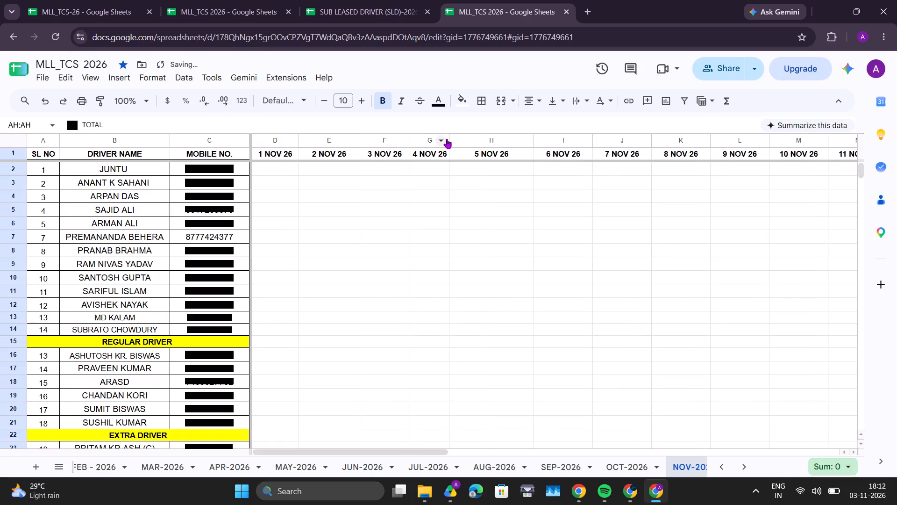
pyautogui.moveTo(448, 139); pyautogui.dragTo(463, 139)
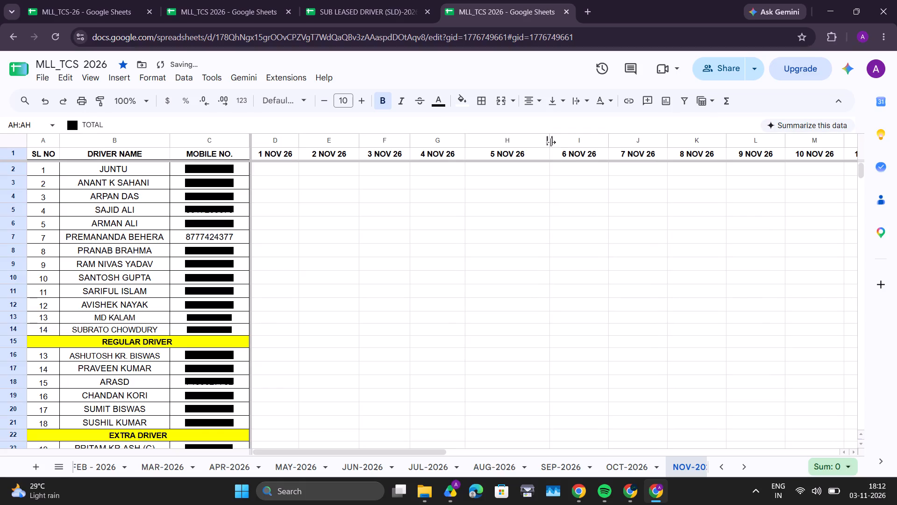
pyautogui.moveTo(551, 142); pyautogui.dragTo(528, 147)
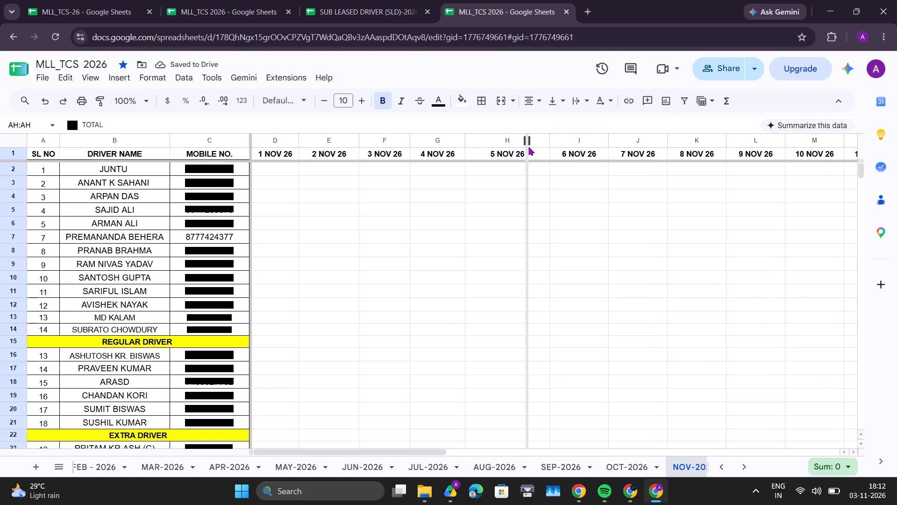
pyautogui.hscroll(3, 324, 200)
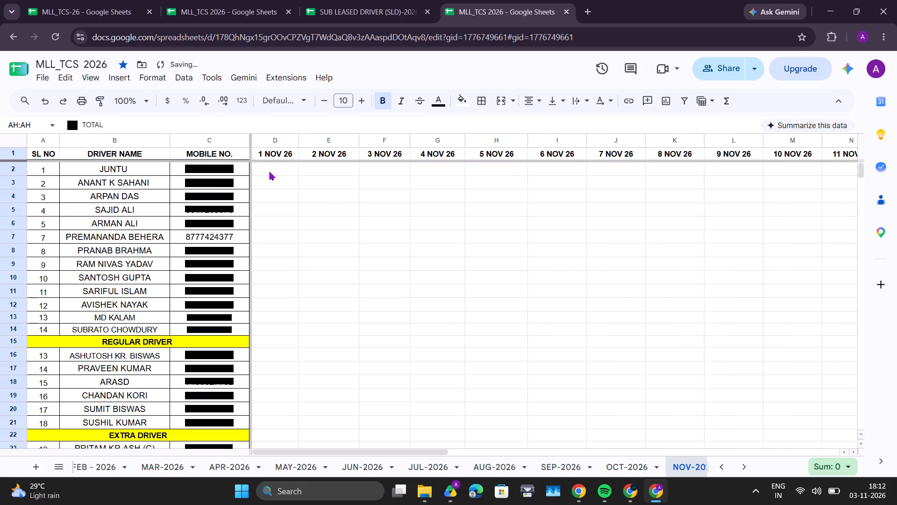
# Enter 225.87 in cell D4 and move it to cell E4, under 2 NOV 26.
pyautogui.click(286, 202)
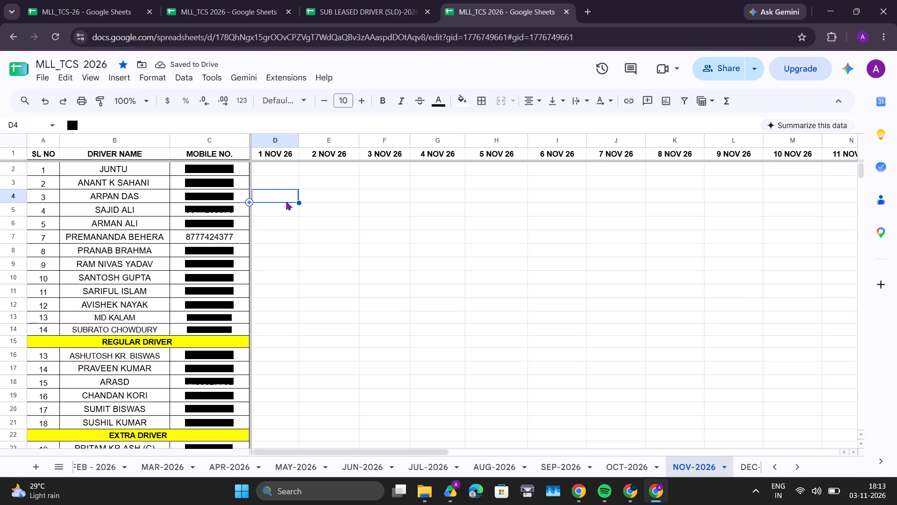
pyautogui.write('225')
pyautogui.write('.87')
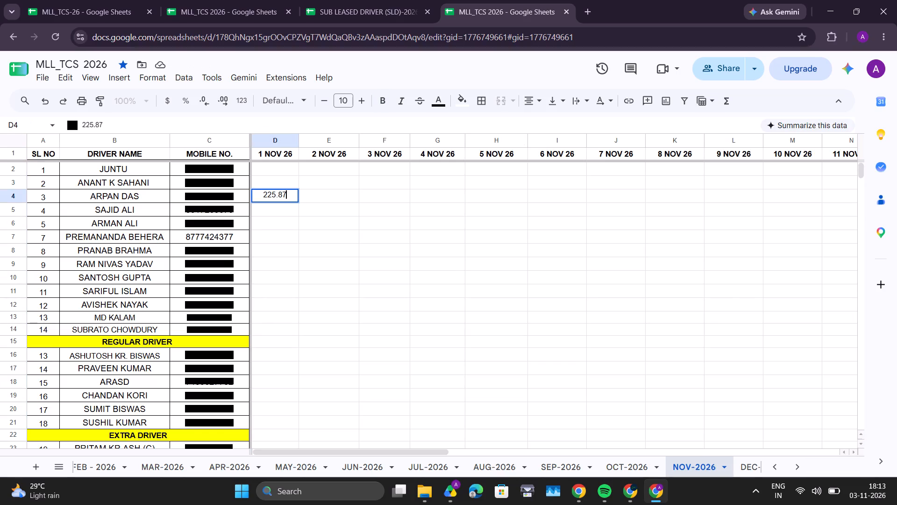
pyautogui.press('Down')
pyautogui.press('Up')
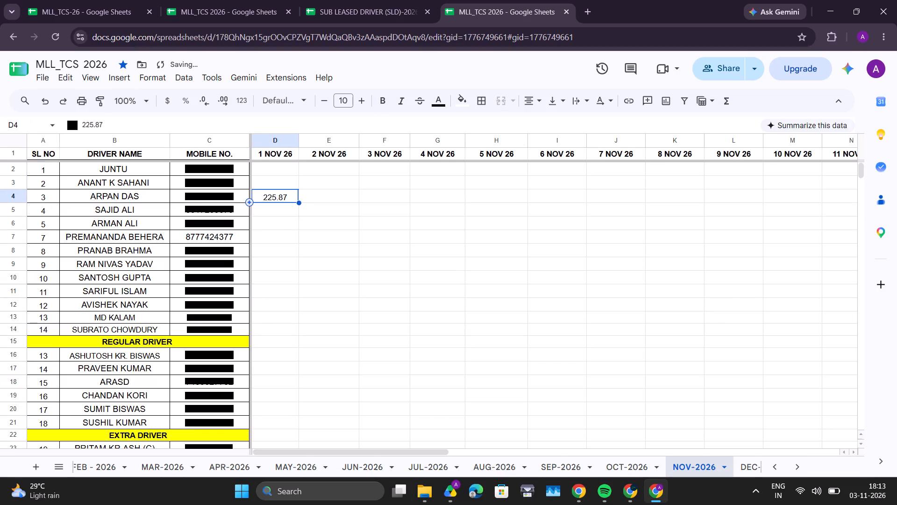
pyautogui.hotkey('ctrl', 'x')
pyautogui.press('Right')
pyautogui.hotkey('ctrl', 'v')
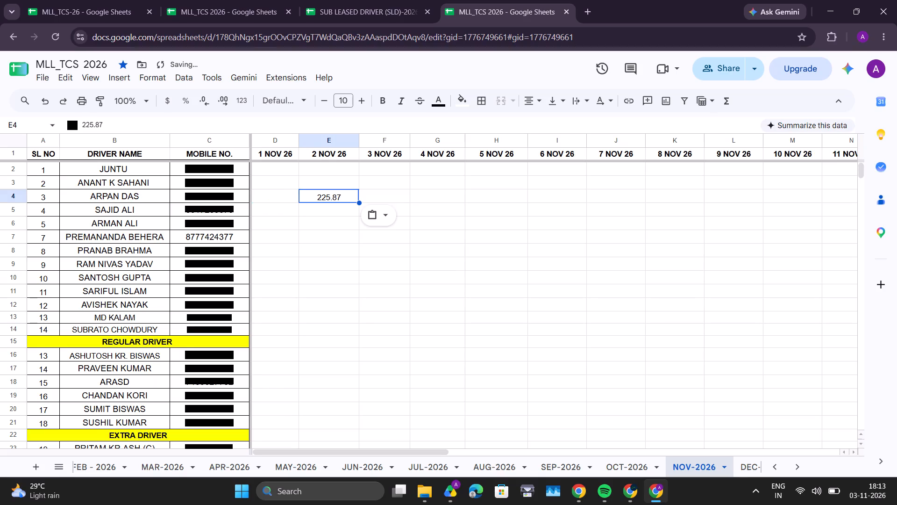
pyautogui.press('Down')
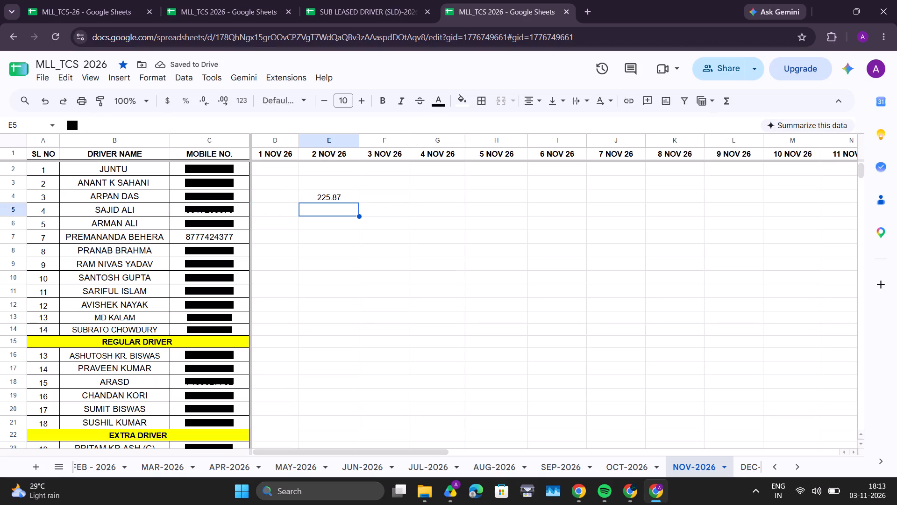
# Search the sheet for BISWAS and enter 50.54 in cell E16, under 2 NOV 26, for the first matching driver.
pyautogui.hotkey('ctrl', 'f')
pyautogui.write('BISWAS')
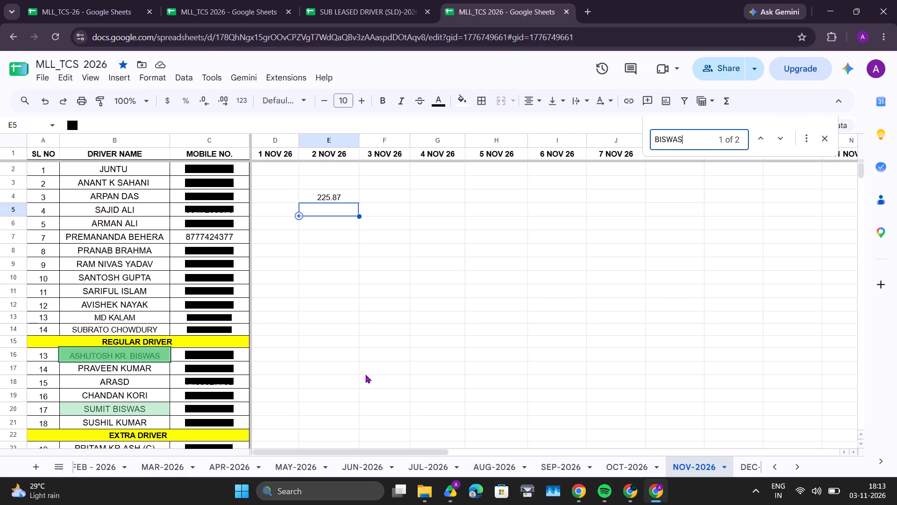
pyautogui.click(330, 357)
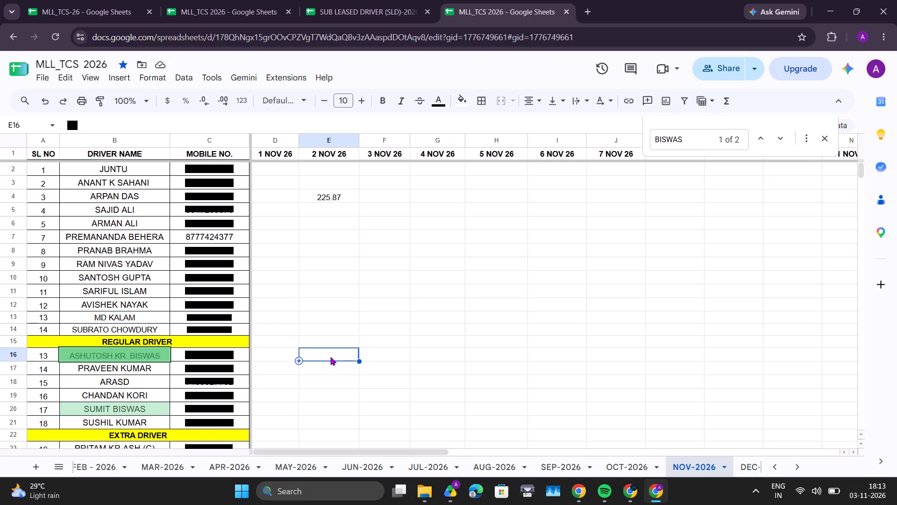
pyautogui.write('50')
pyautogui.write('.54')
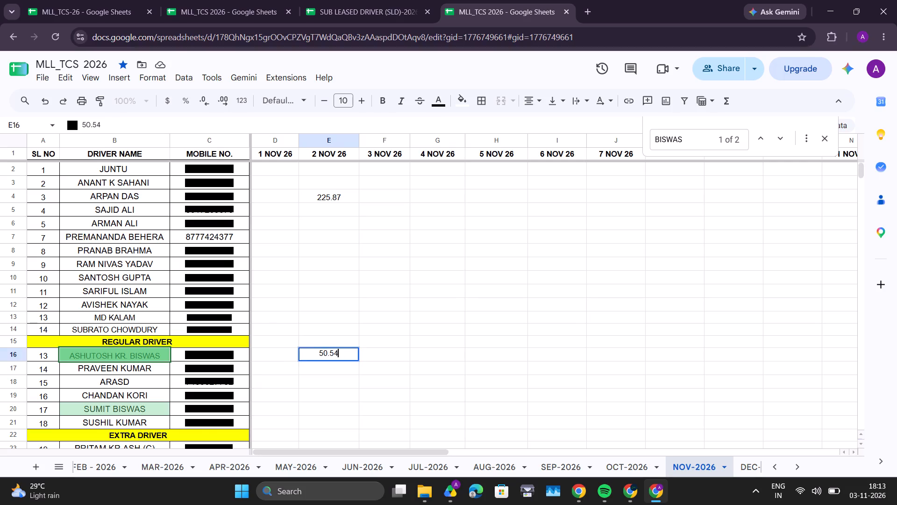
pyautogui.press('Return')
# Search the sheet for SARIF and enter 212.3 in cell E11, under 2 NOV 26, for the matching driver.
pyautogui.scroll(-2, 330, 357)
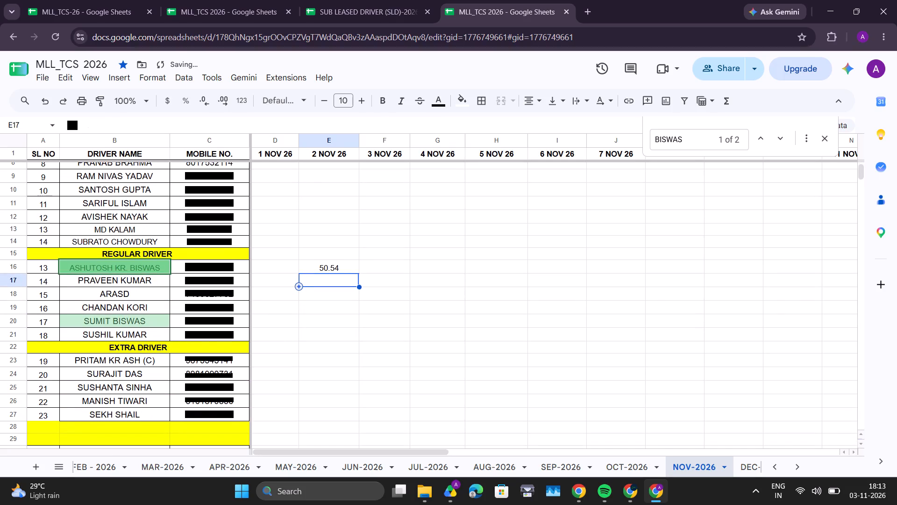
pyautogui.hotkey('ctrl', 'f')
pyautogui.press('a')
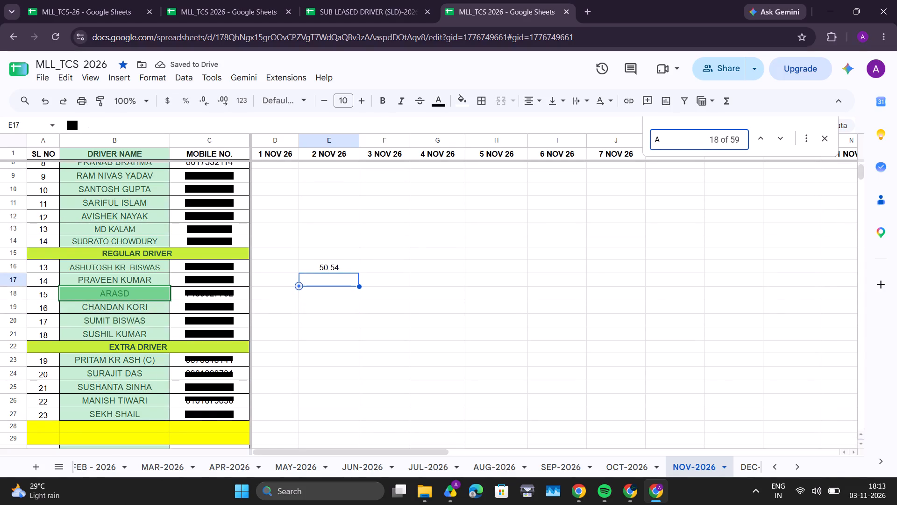
pyautogui.press('BackSpace')
pyautogui.write('SARIF')
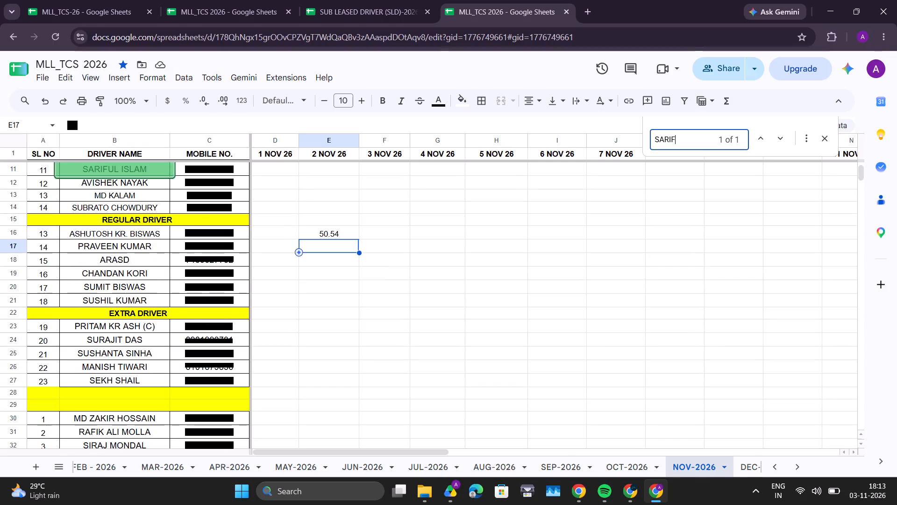
pyautogui.click(327, 170)
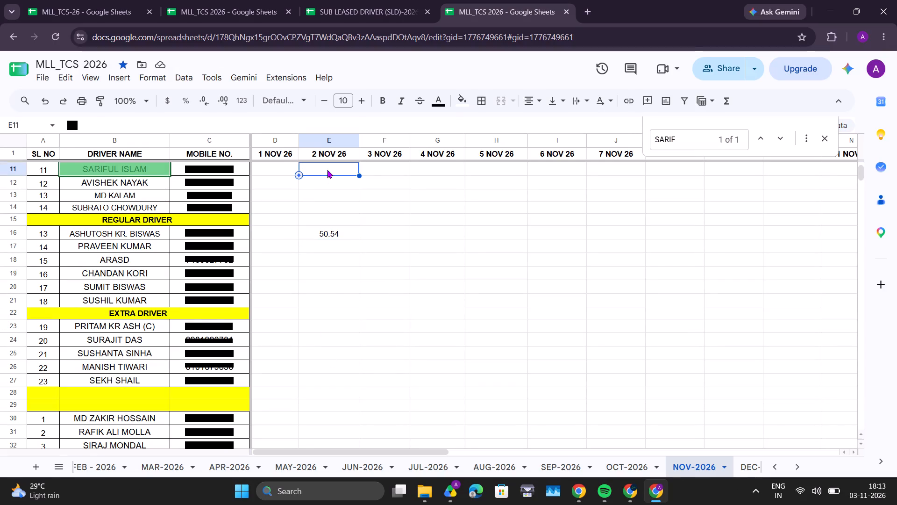
pyautogui.write('212.3')
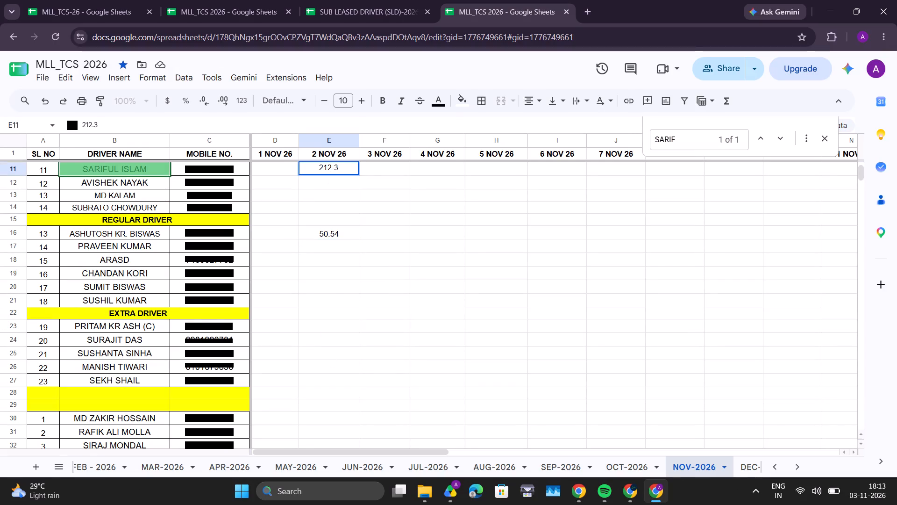
pyautogui.press('Return')
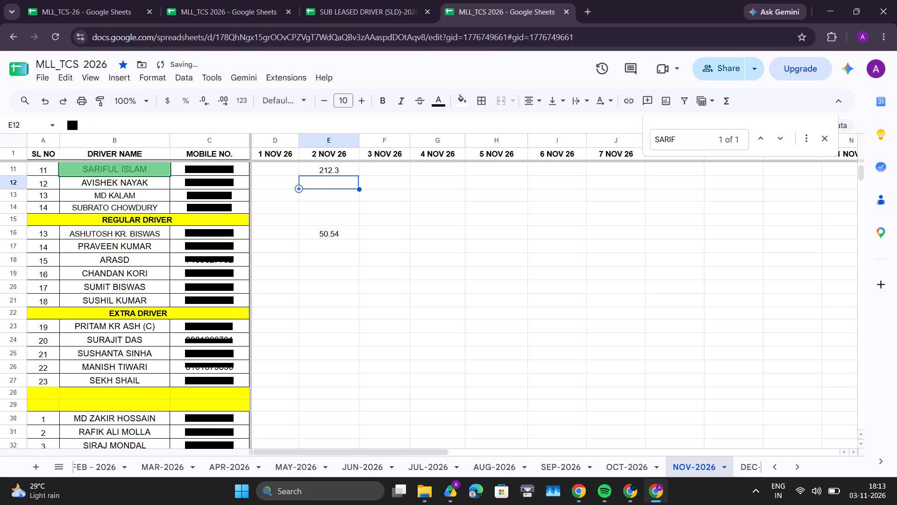
# Search the sheet for SAJID and enter 223.83 in cell E5, under 2 NOV 26, for the matching driver.
pyautogui.hotkey('ctrl', 'f')
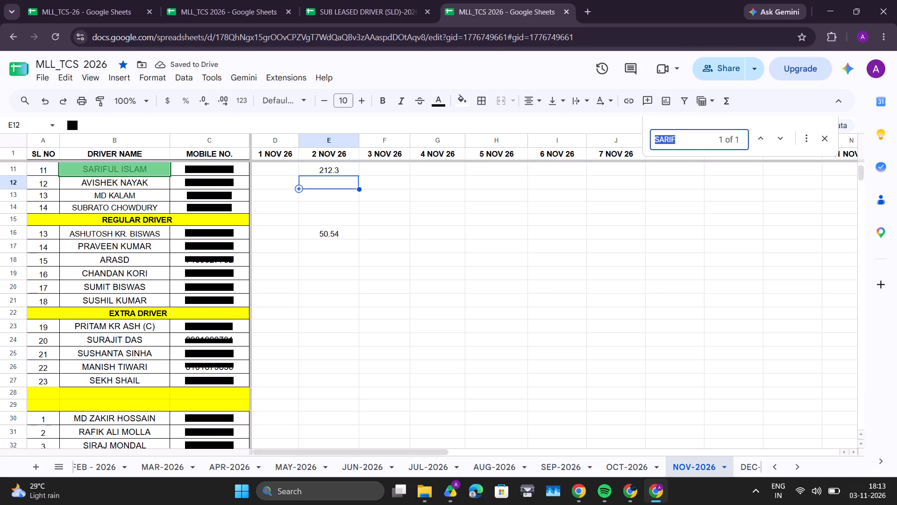
pyautogui.write('SAJID')
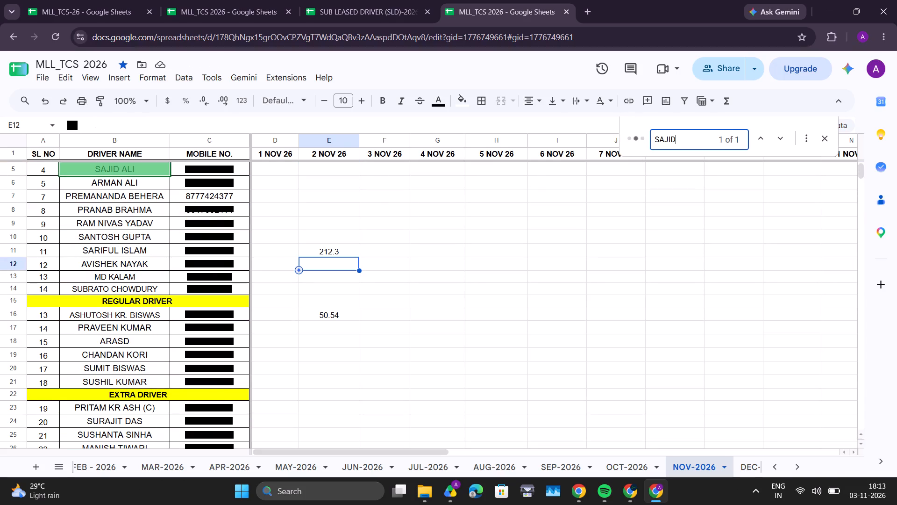
pyautogui.click(326, 169)
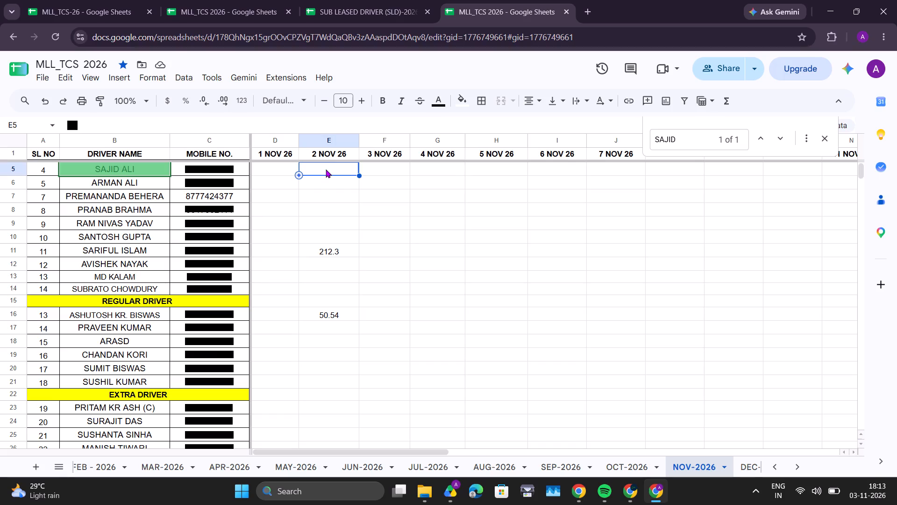
pyautogui.write('223')
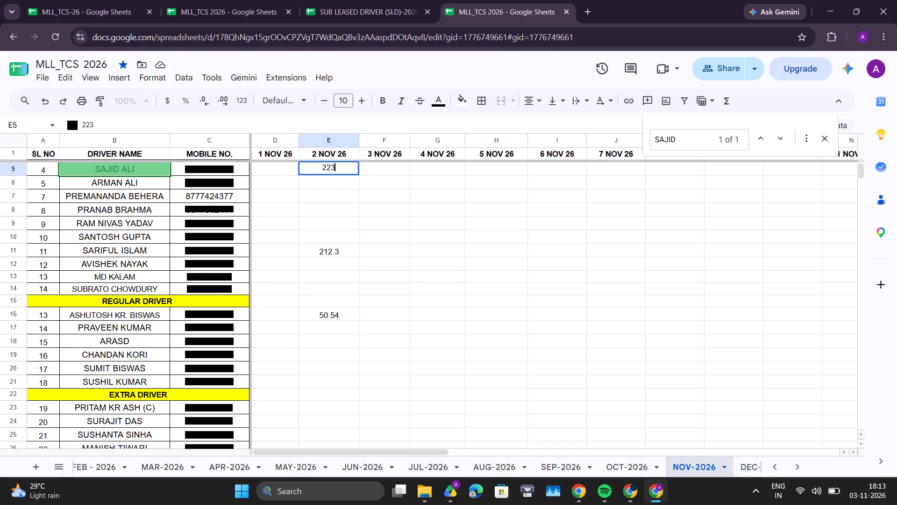
pyautogui.write('.83')
pyautogui.press('Return')
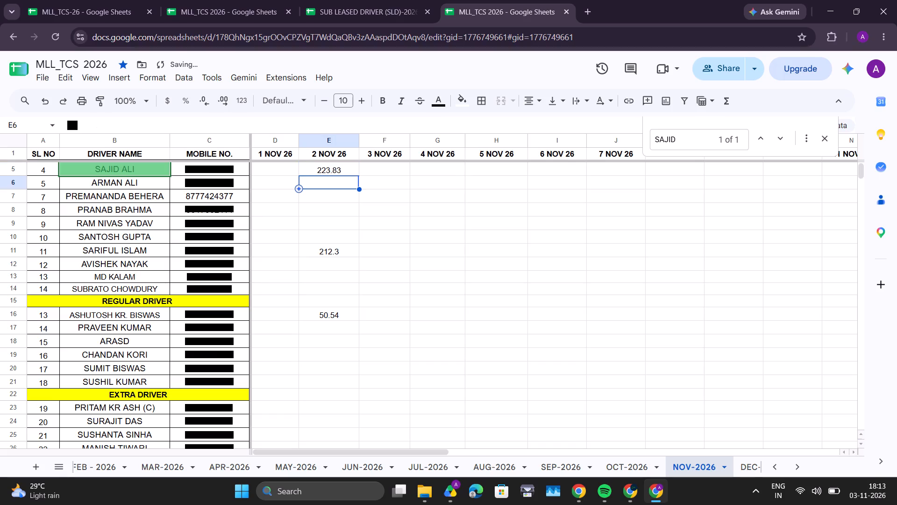
# Search the sheet for SANDI to locate the matching driver's row for the 2 NOV 26 entry.
pyautogui.hotkey('ctrl', 'f')
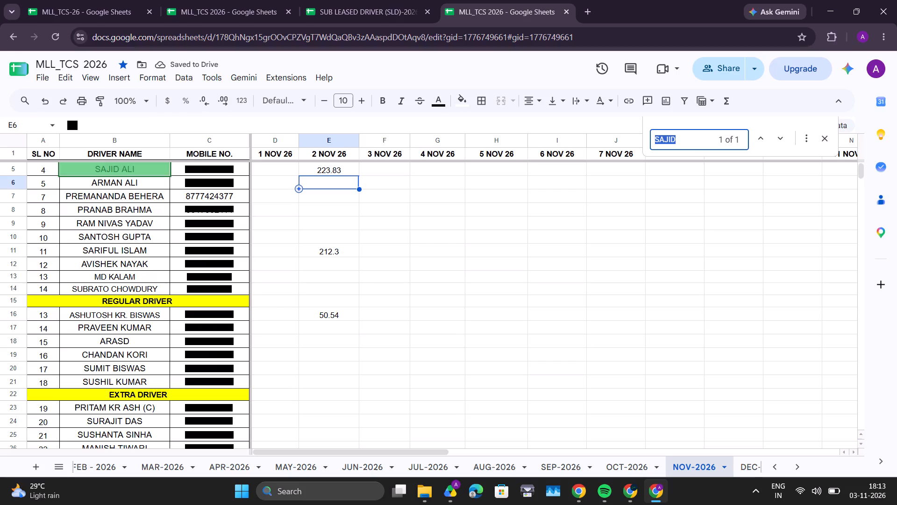
pyautogui.write('SANDI')
pyautogui.scroll(-2, 326, 169)
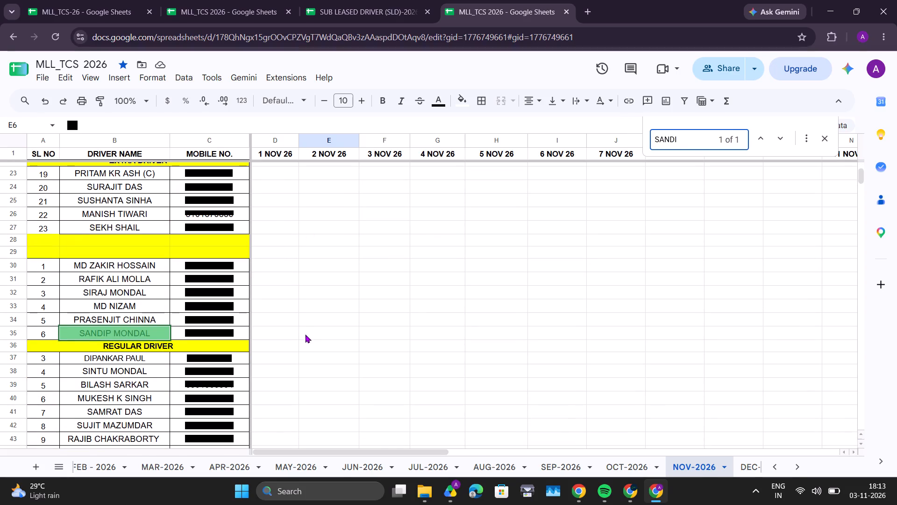
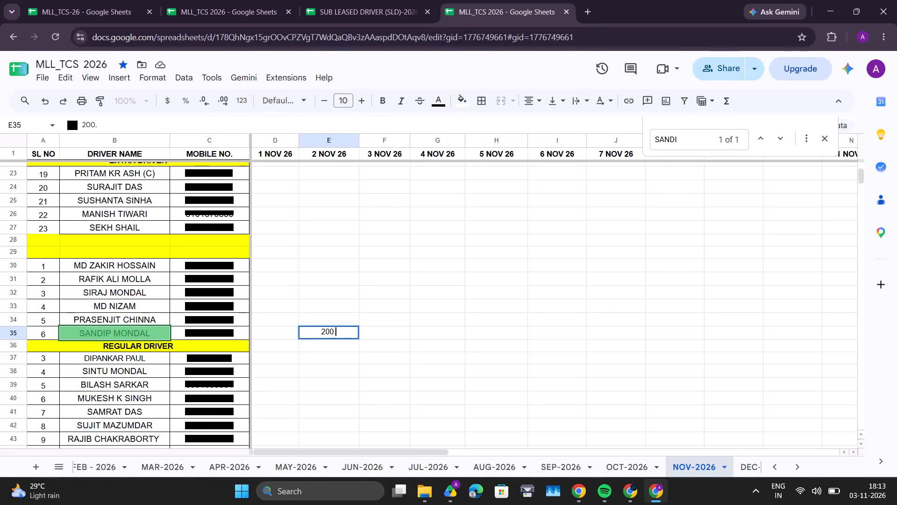
# Enter 200.48 in cell E35, under 2 NOV 26, for the driver matching SANDI.
pyautogui.press('Return')
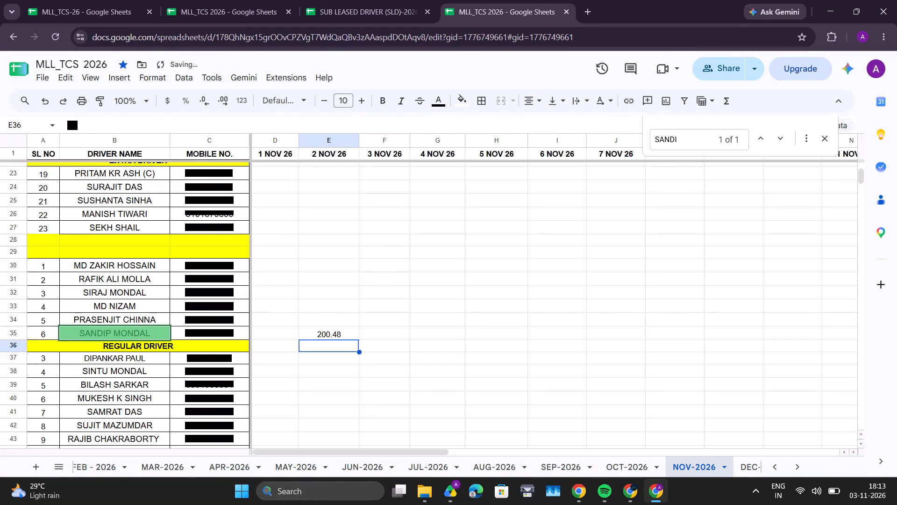
# Search the sheet for CHINN and enter 170.98 in cell E34, under 2 NOV 26, for the matching driver.
pyautogui.scroll(-1, 305, 334)
pyautogui.hotkey('ctrl', 'f')
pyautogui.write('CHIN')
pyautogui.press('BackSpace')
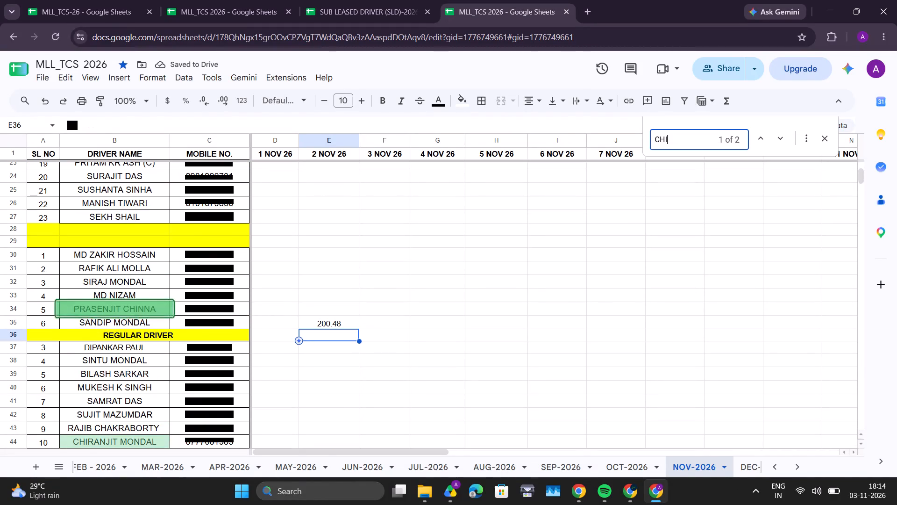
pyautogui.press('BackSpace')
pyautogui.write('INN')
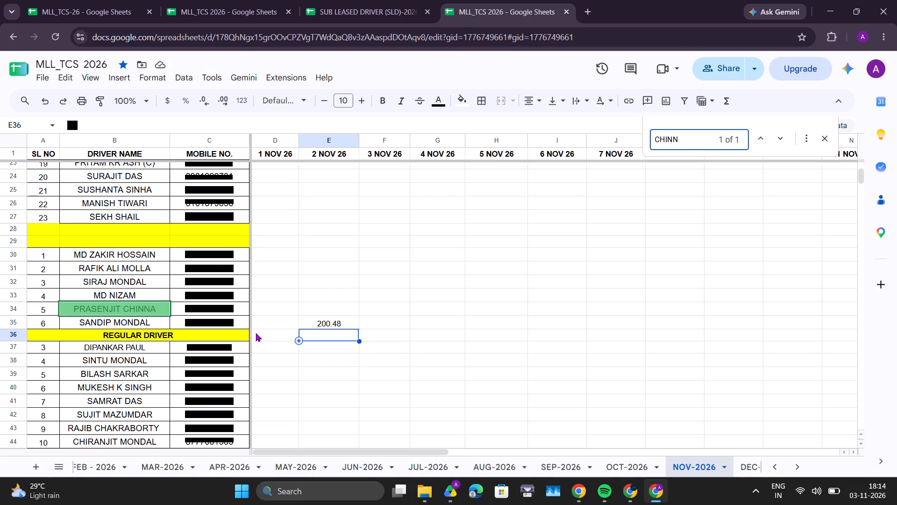
pyautogui.click(314, 304)
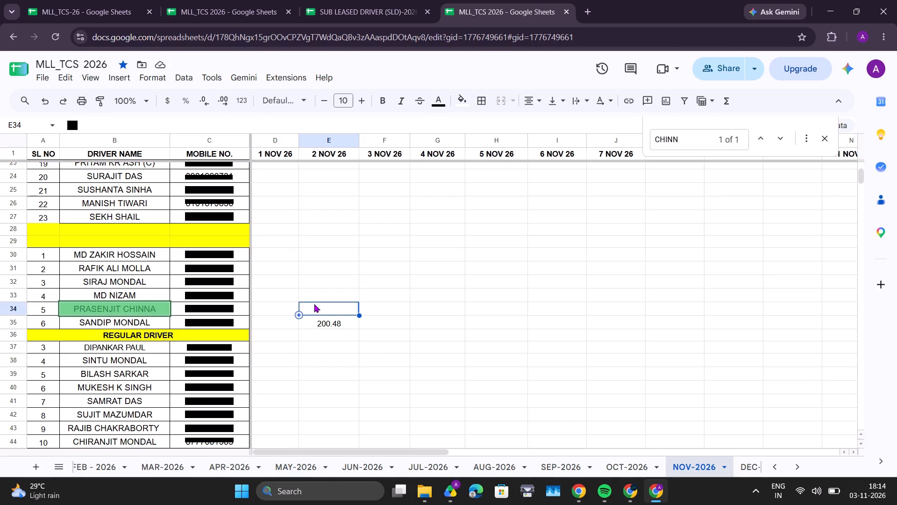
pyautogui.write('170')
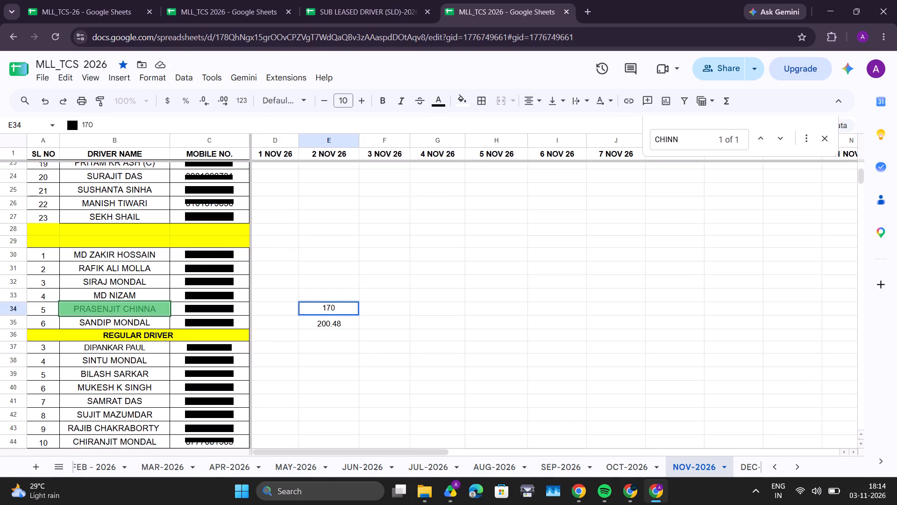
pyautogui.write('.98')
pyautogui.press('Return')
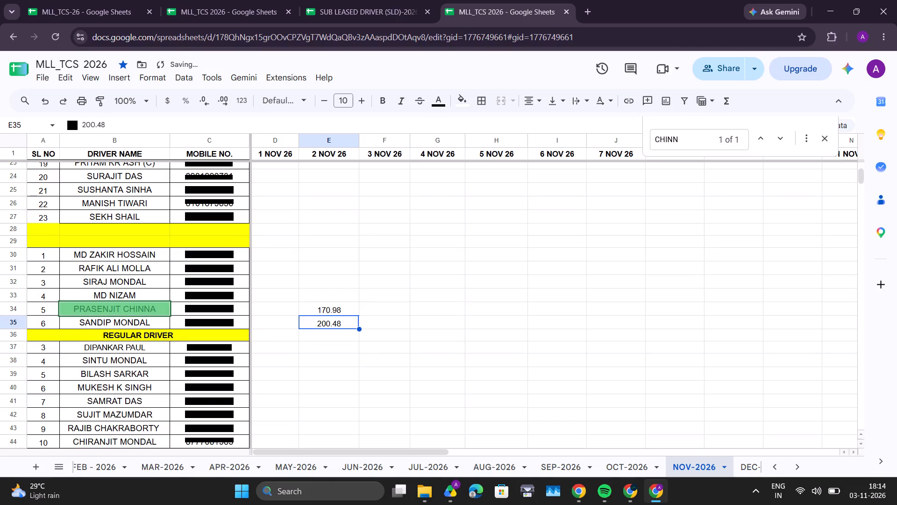
# Search the sheet for MUKE and enter 174.75 in cell E40, under 2 NOV 26, for the matching driver.
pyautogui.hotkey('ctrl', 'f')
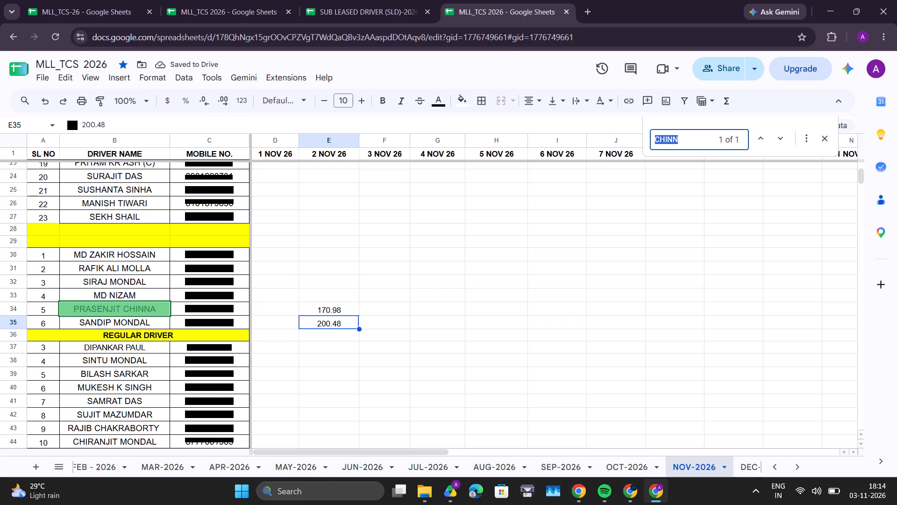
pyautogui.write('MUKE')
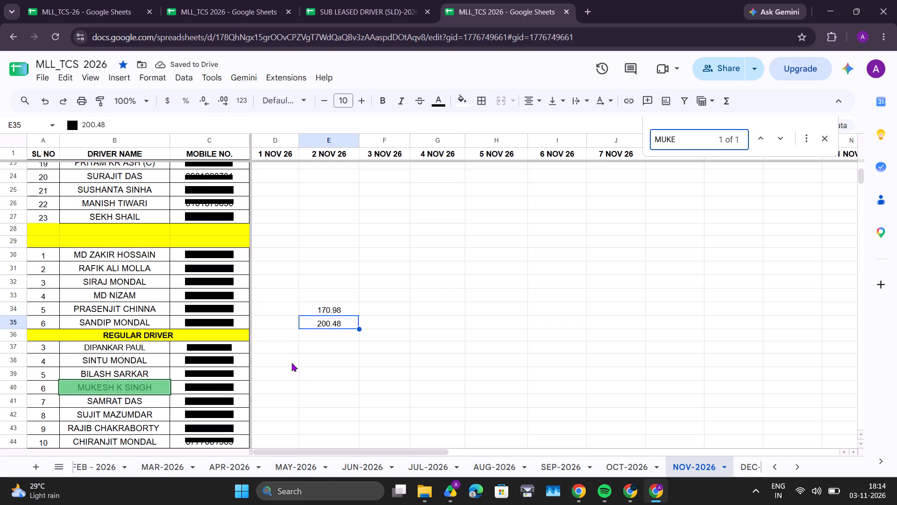
pyautogui.click(308, 385)
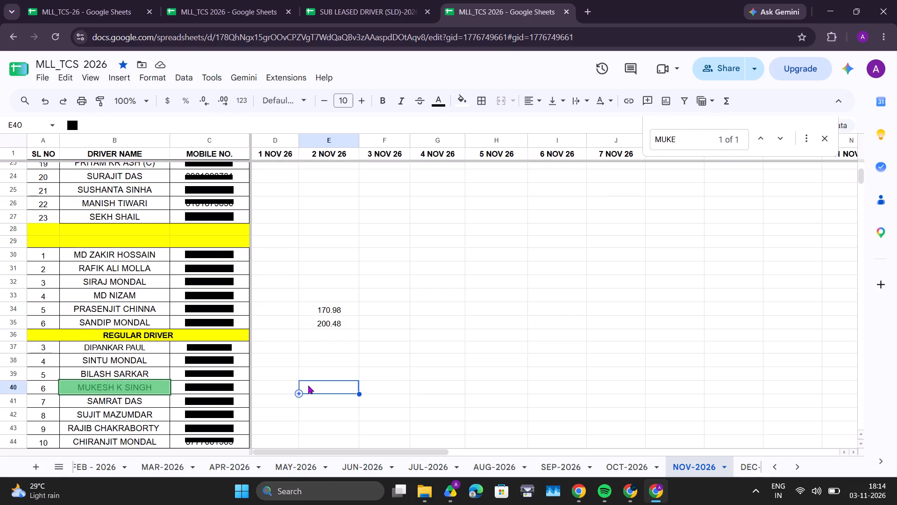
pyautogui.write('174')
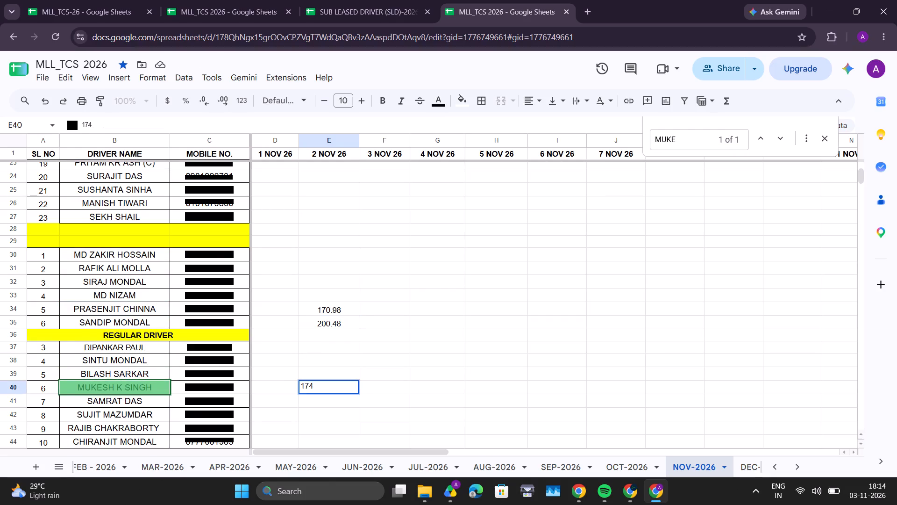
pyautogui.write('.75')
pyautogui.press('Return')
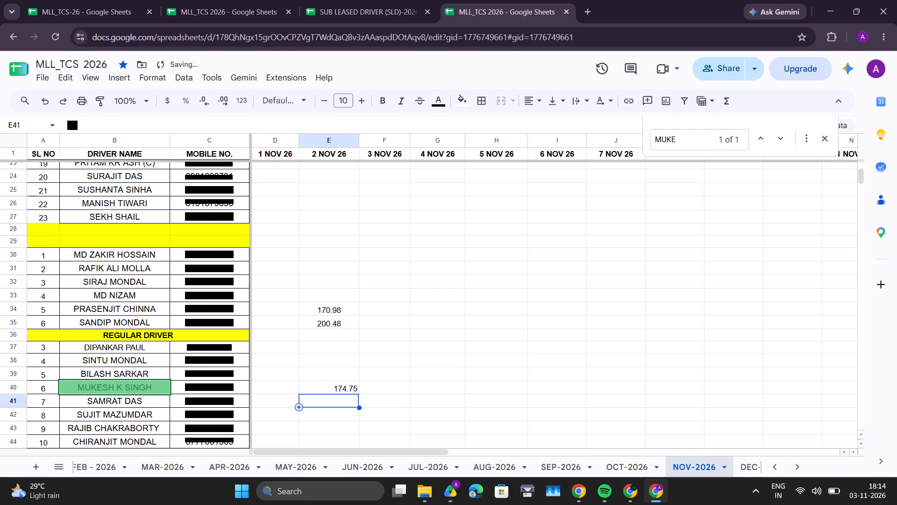
# Search the sheet for SAM and enter 216.39 in cell E41, under 2 NOV 26, for the matching driver.
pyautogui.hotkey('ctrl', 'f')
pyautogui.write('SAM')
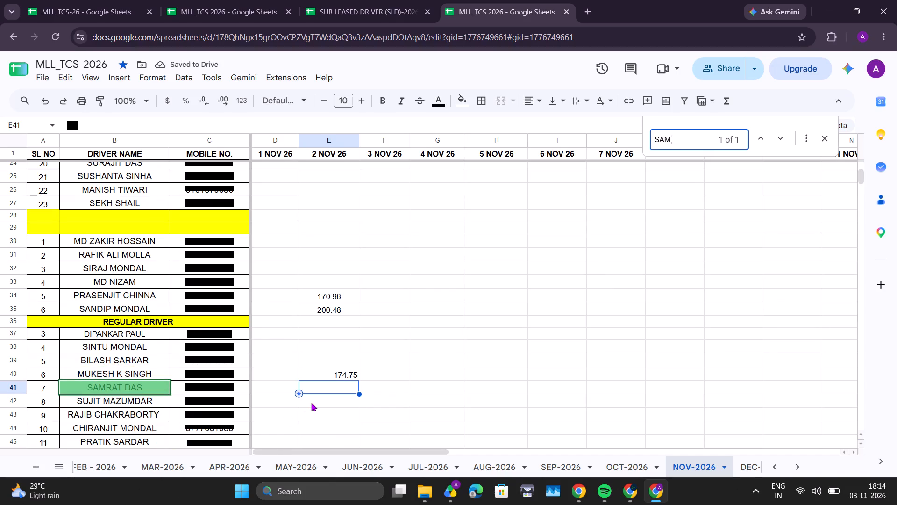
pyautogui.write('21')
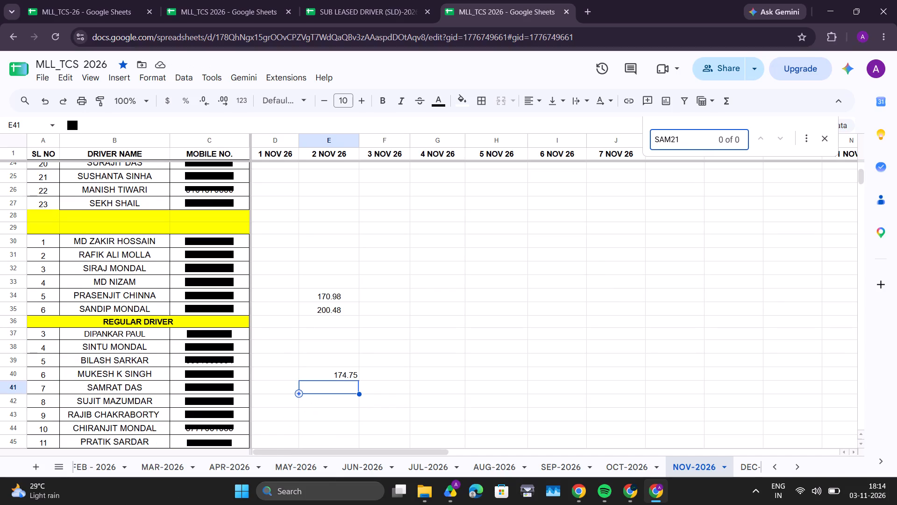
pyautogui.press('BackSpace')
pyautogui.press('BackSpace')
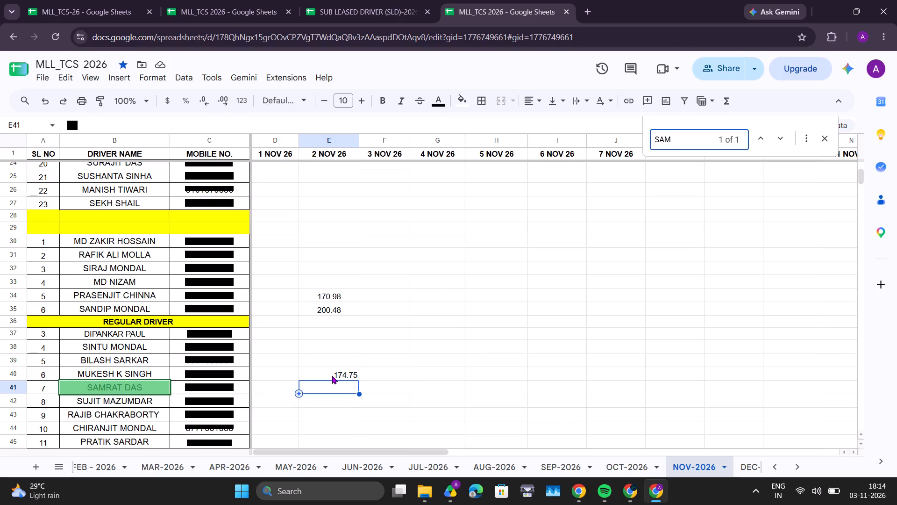
pyautogui.click(326, 385)
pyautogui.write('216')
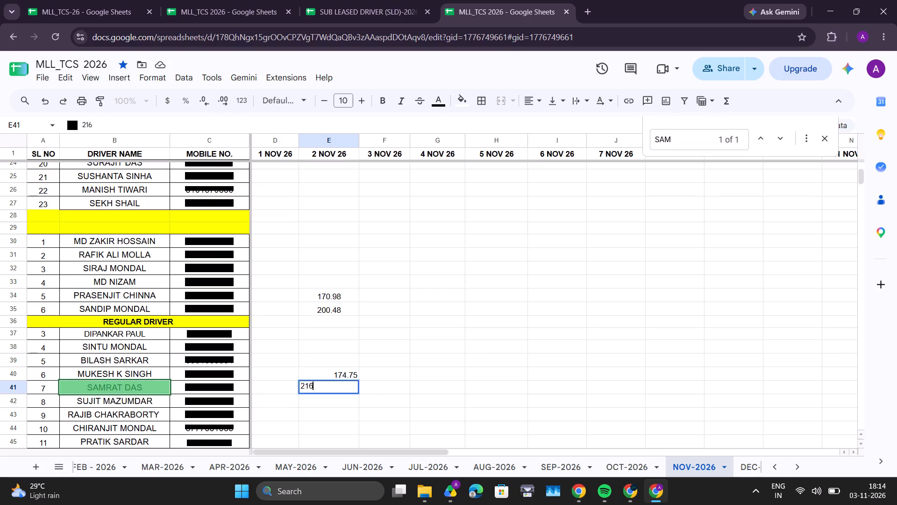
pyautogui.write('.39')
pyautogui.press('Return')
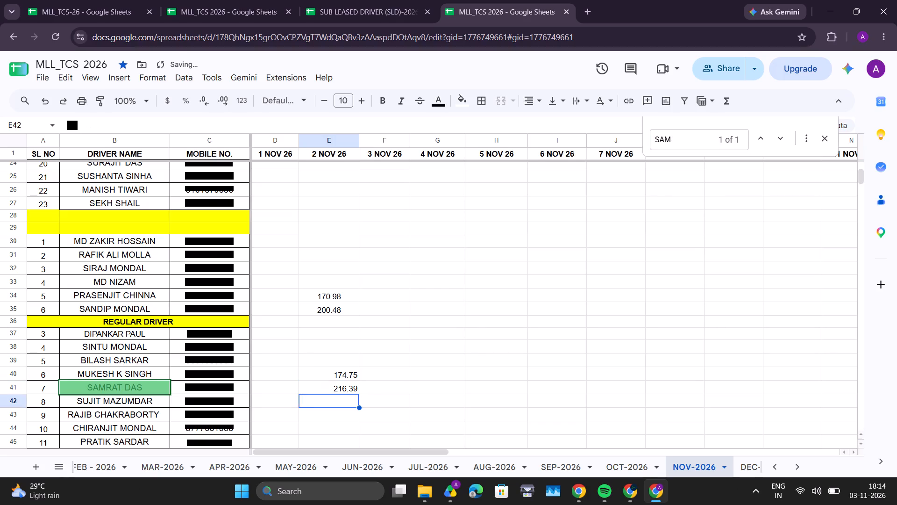
# Search the sheet for PRI and enter 173.58 in cell E23, under 2 NOV 26, for the matching driver.
pyautogui.scroll(-1, 326, 385)
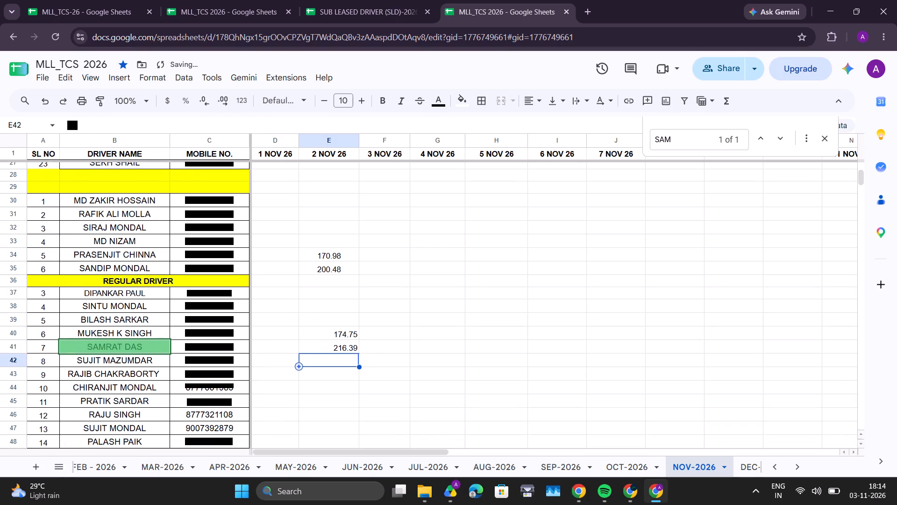
pyautogui.hotkey('ctrl', 'f')
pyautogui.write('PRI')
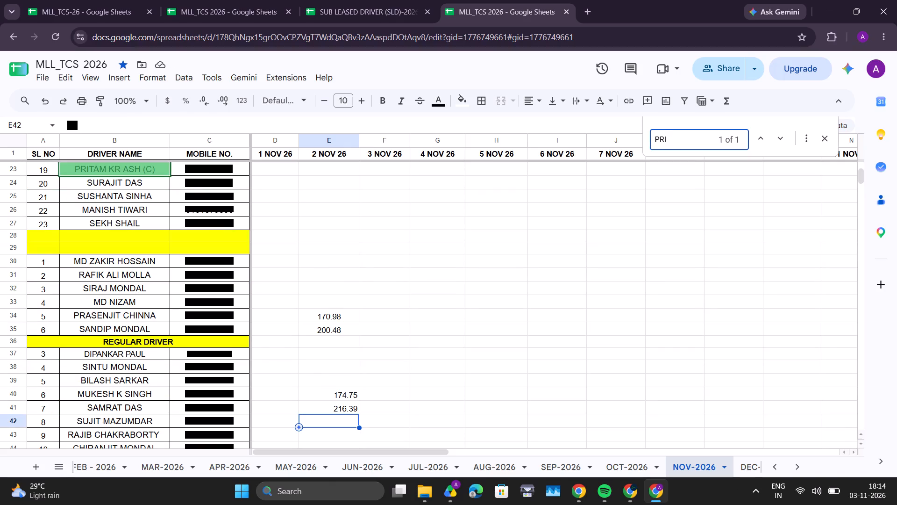
pyautogui.click(330, 168)
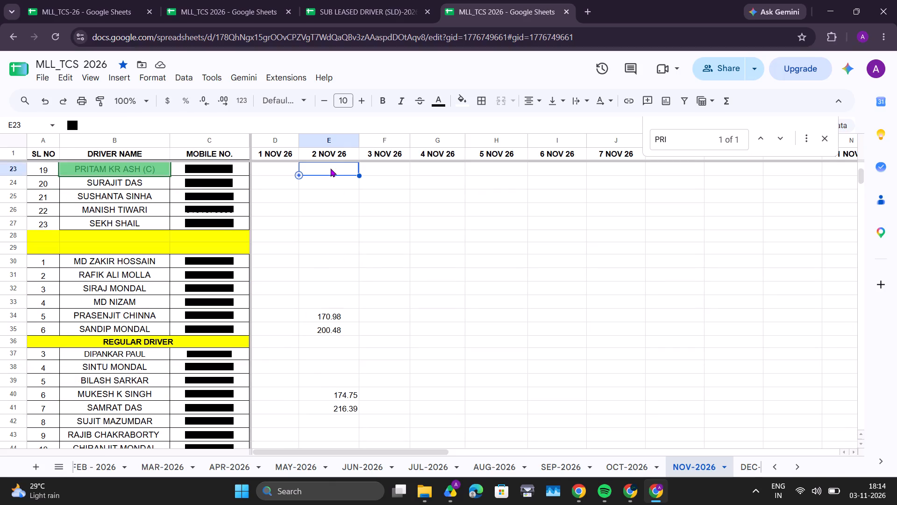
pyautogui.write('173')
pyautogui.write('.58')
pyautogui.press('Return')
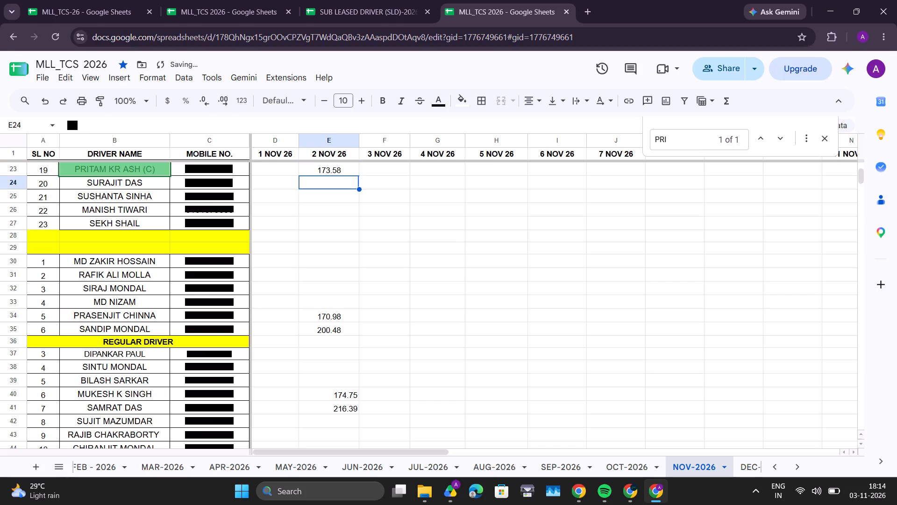
# Search the sheet for MANJU and enter 195.68 in cell E61, under 2 NOV 26, for the matching driver.
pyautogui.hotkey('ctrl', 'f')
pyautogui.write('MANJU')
pyautogui.scroll(-2, 330, 168)
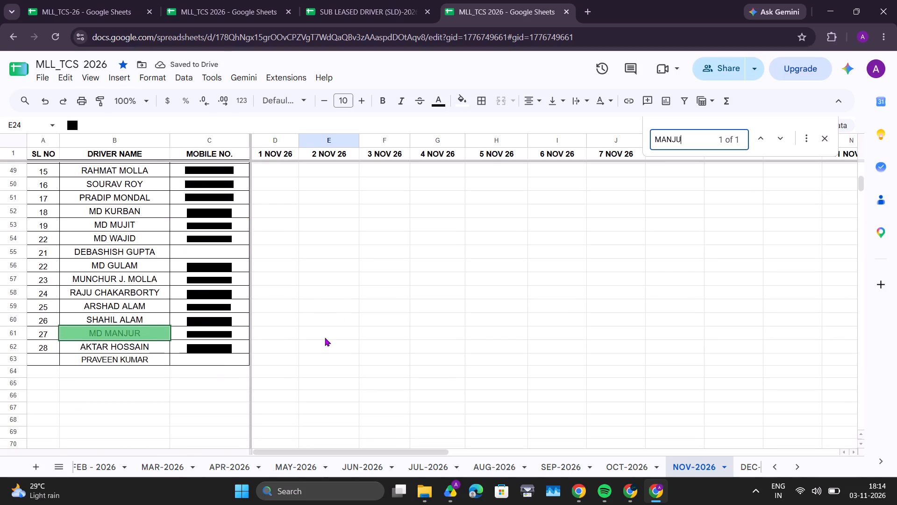
pyautogui.click(325, 338)
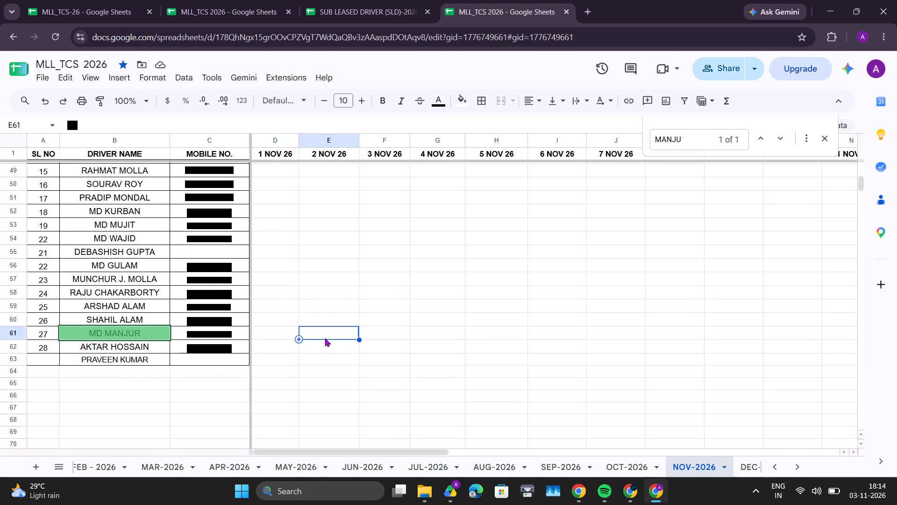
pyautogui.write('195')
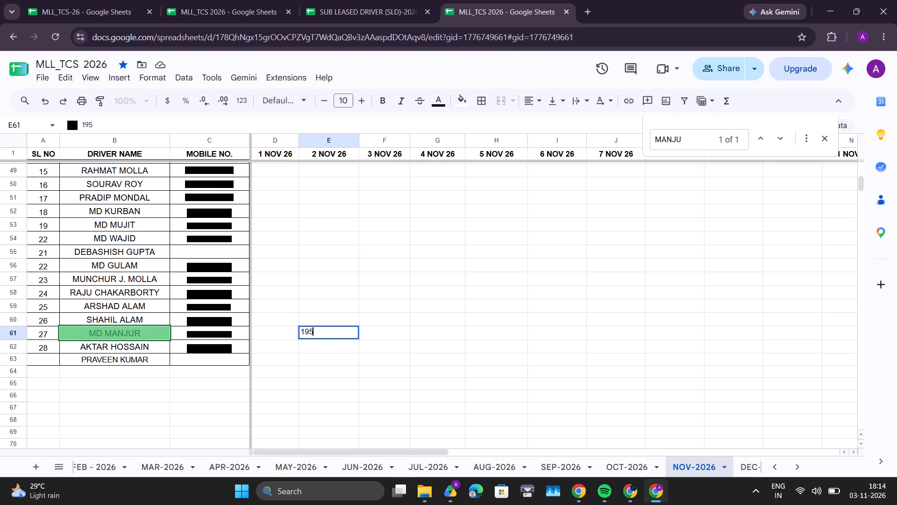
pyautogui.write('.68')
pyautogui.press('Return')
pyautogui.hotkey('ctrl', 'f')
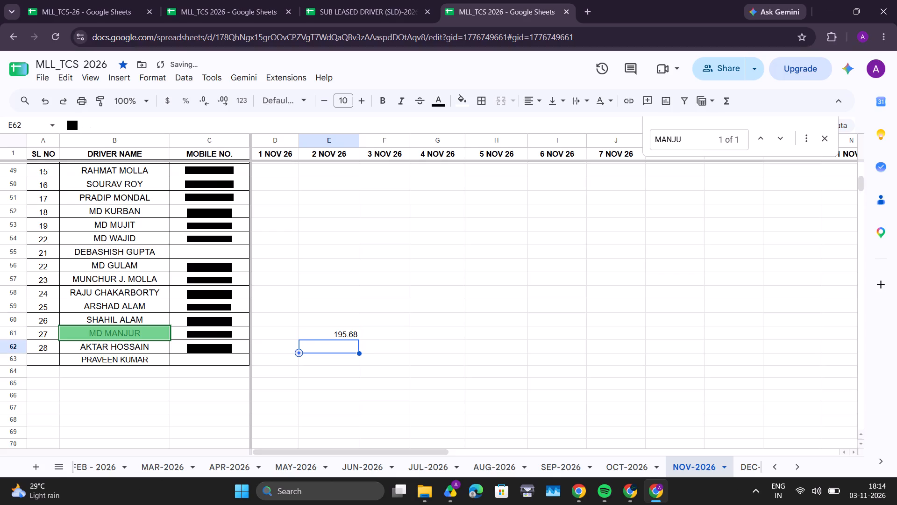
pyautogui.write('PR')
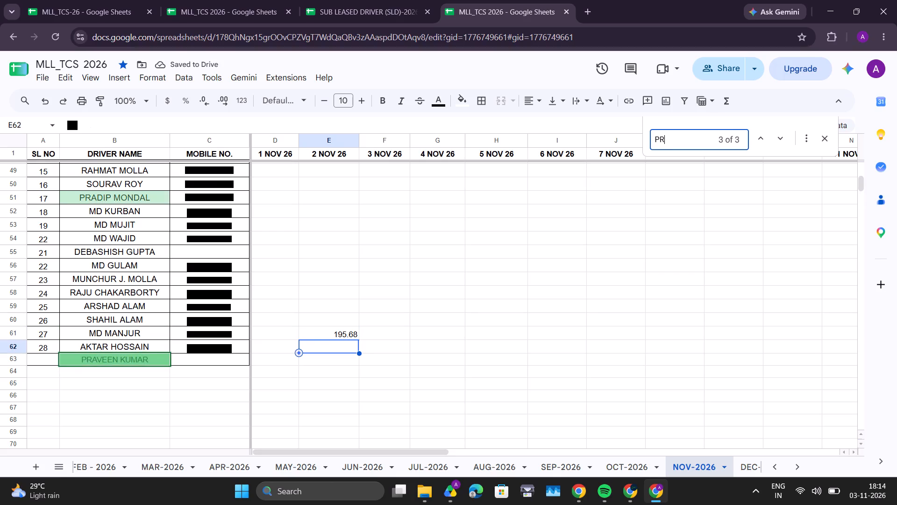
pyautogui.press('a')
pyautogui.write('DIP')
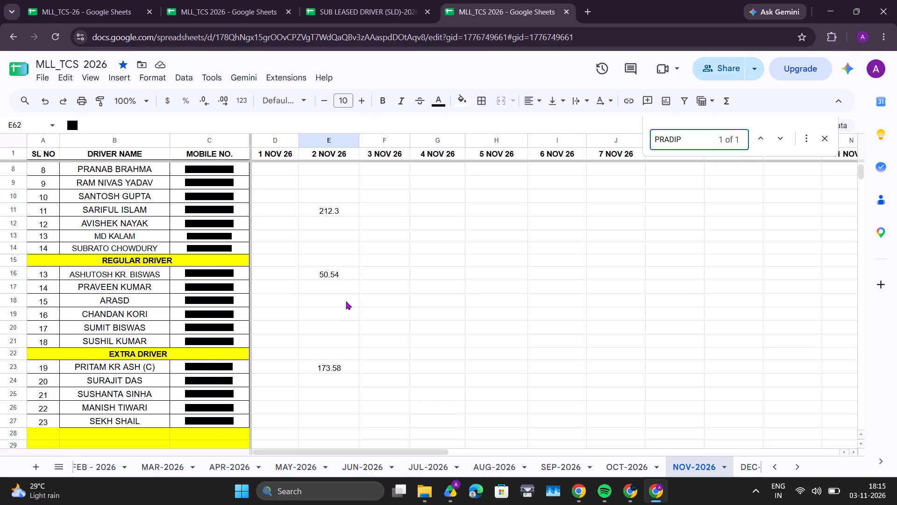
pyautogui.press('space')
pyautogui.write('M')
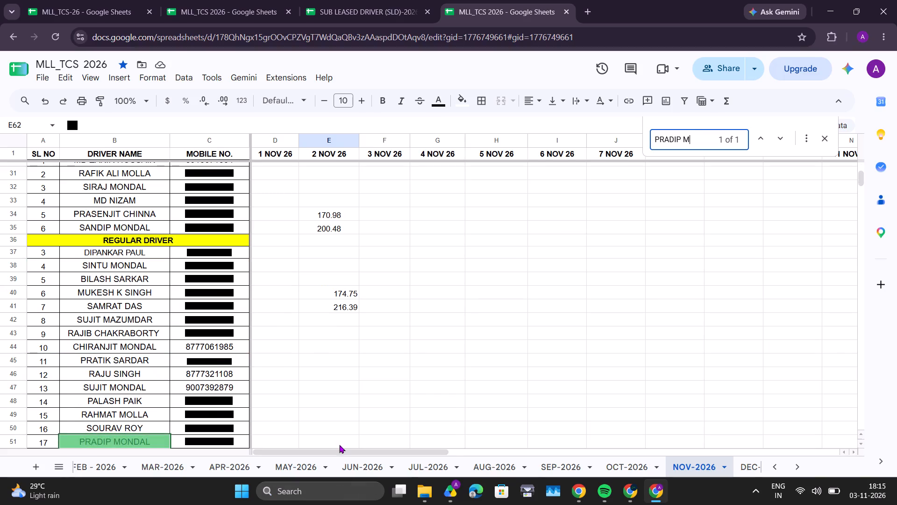
pyautogui.click(337, 441)
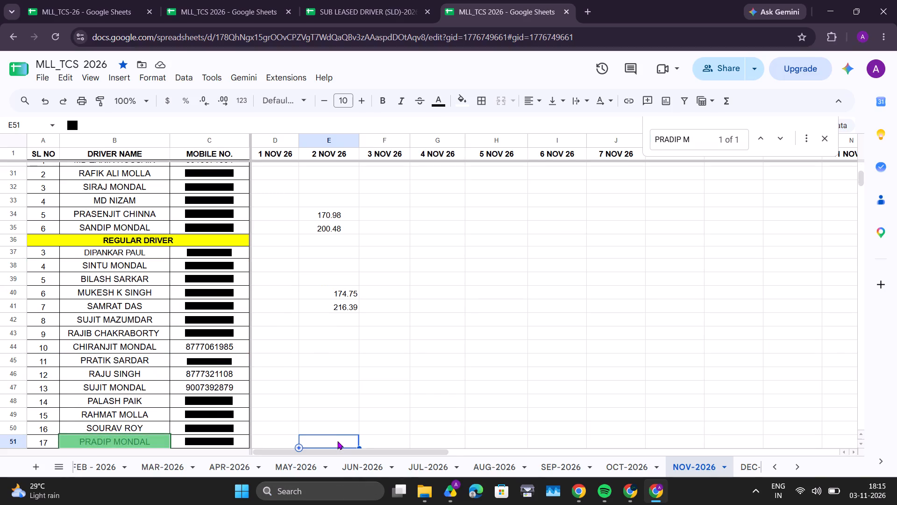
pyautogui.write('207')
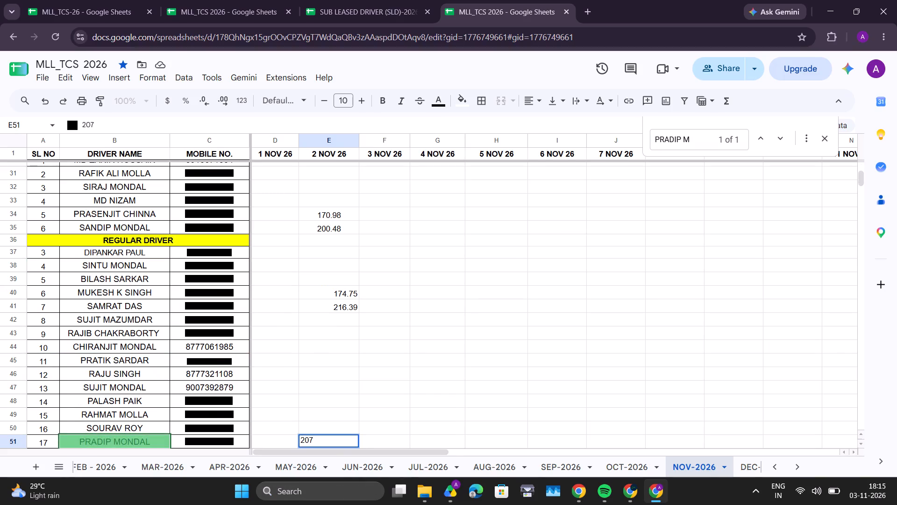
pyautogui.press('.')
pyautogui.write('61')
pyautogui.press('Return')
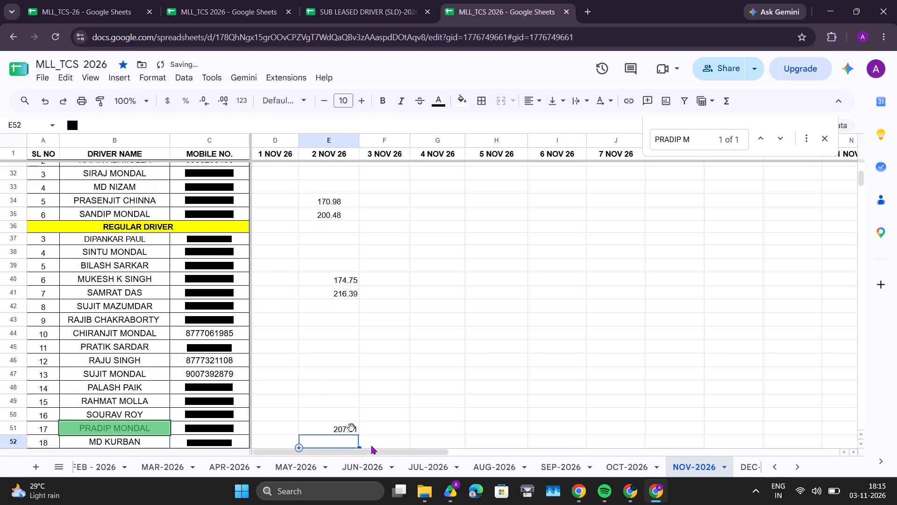
# Search the sheet for SINTU and enter 251.86 in cell E38, under 2 NOV 26, for the matching driver.
pyautogui.scroll(-1, 371, 446)
pyautogui.hotkey('ctrl', 'f')
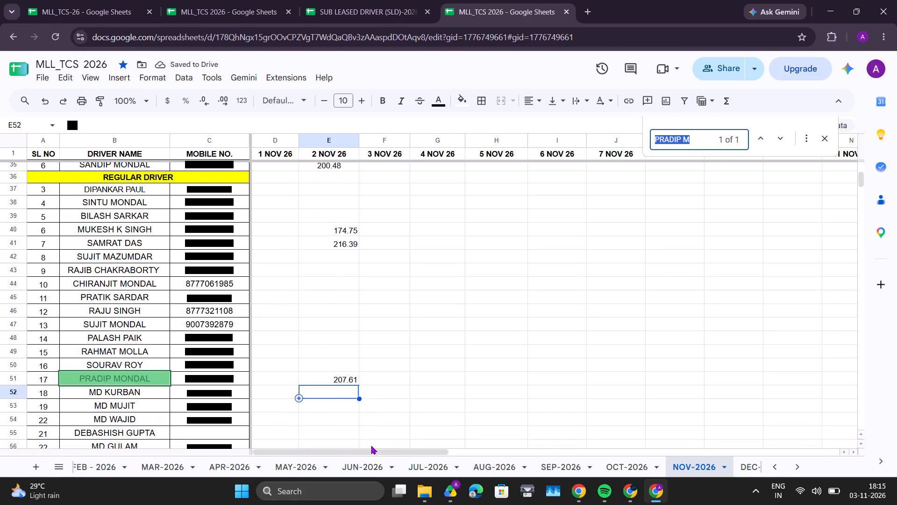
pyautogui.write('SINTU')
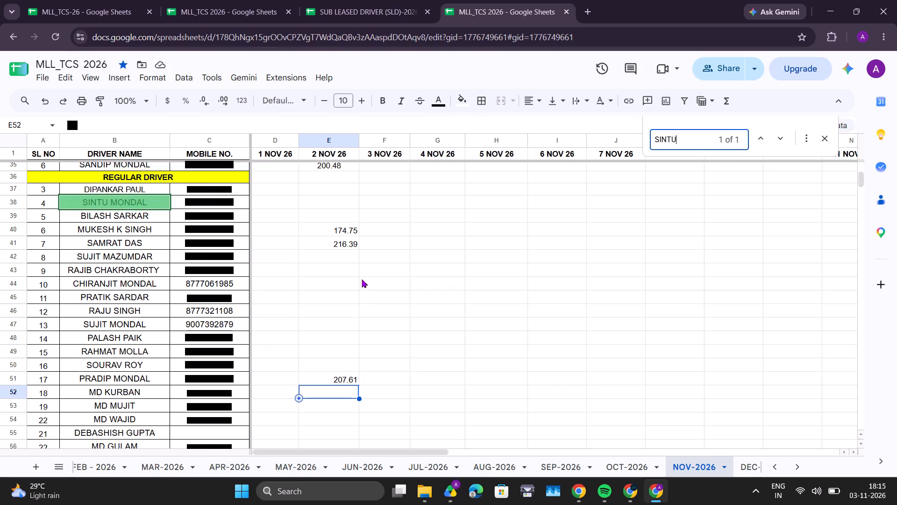
pyautogui.click(326, 202)
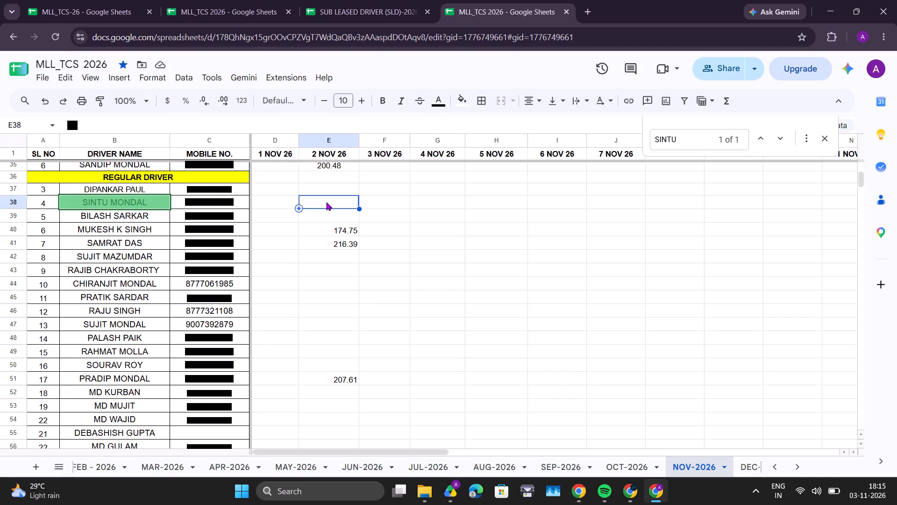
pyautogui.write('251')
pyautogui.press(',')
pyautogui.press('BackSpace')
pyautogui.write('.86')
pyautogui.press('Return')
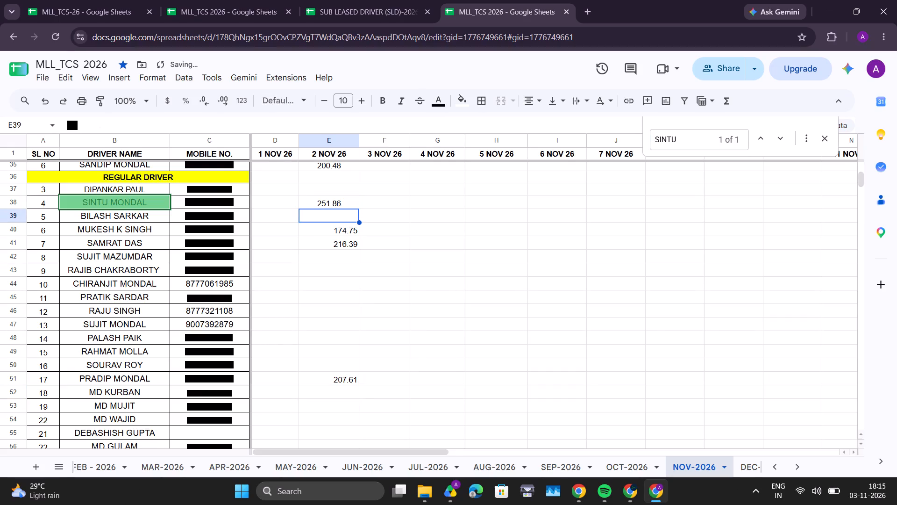
# Search the sheet for SUJIT and enter 173.06 in cell E42, under 2 NOV 26, for the first matching driver.
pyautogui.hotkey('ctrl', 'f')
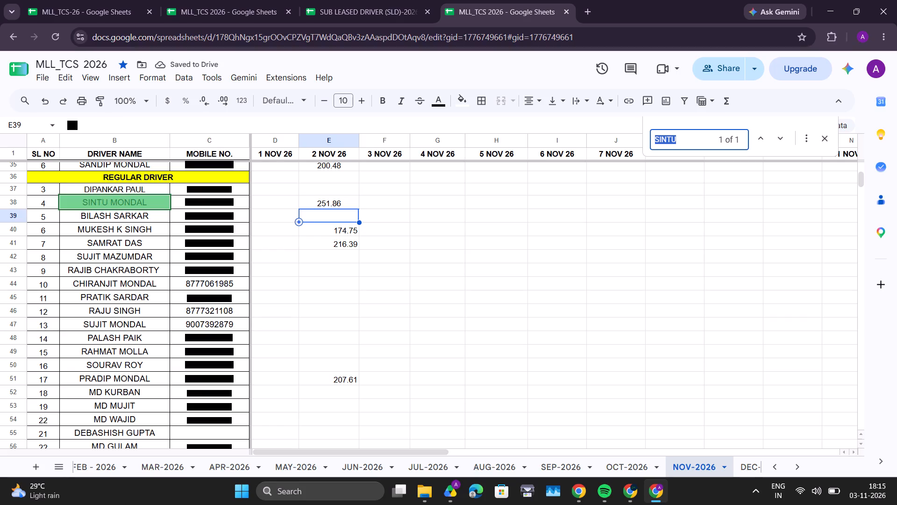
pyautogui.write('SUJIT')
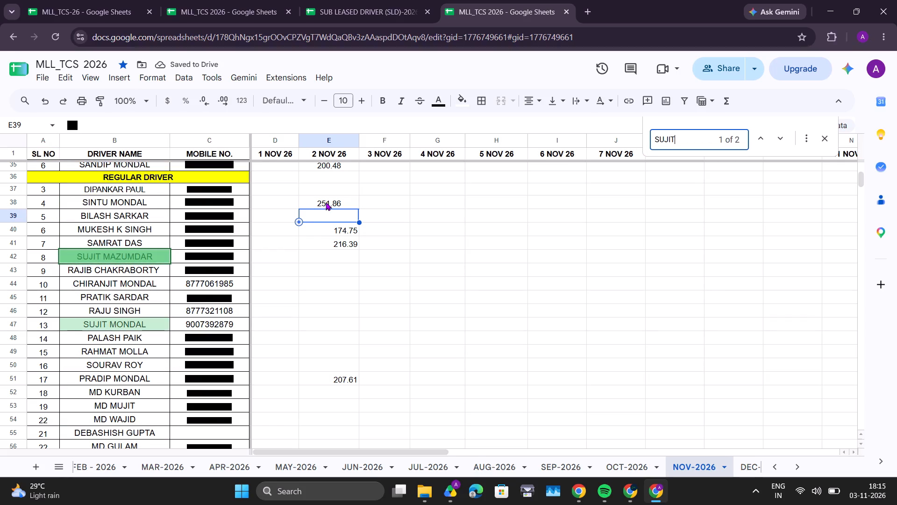
pyautogui.click(317, 252)
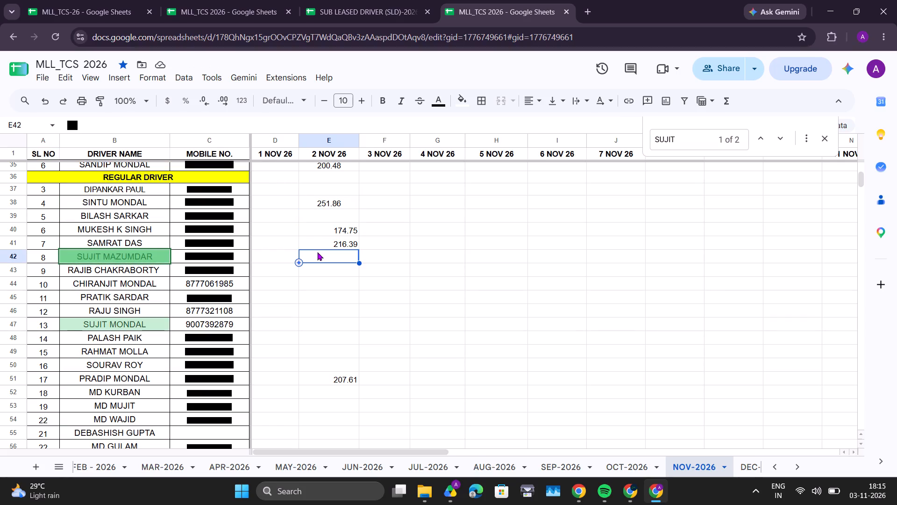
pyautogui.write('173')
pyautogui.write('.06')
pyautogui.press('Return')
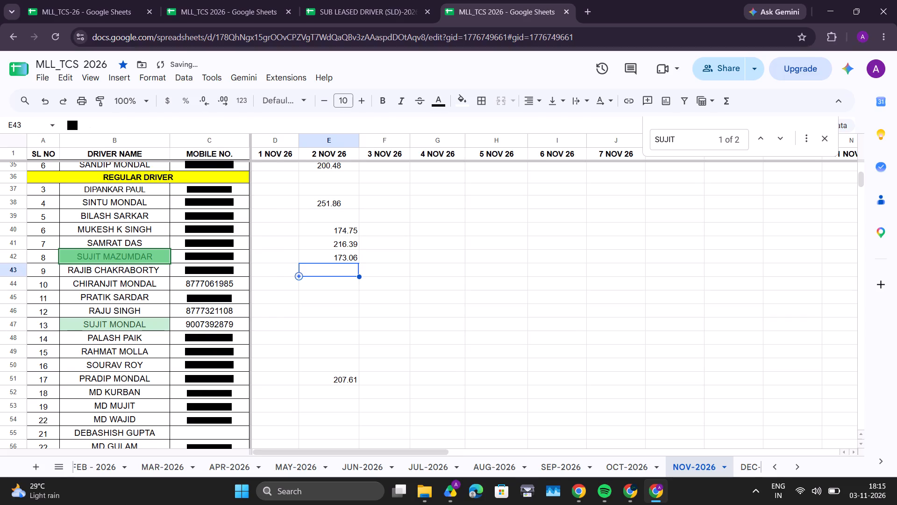
# Search the sheet for NIZAM and enter 244.17 in cell E33, under 2 NOV 26, for the matching driver.
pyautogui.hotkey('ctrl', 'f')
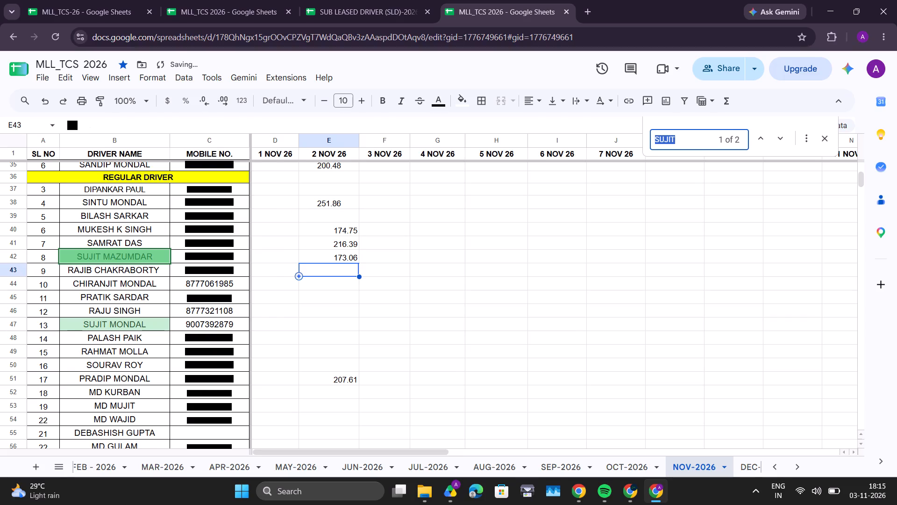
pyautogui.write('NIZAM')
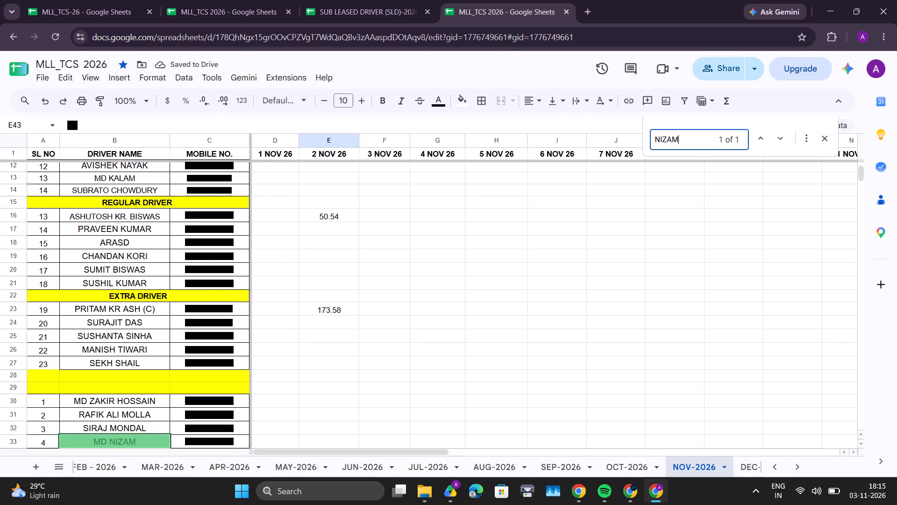
pyautogui.scroll(-1, 317, 252)
pyautogui.click(315, 346)
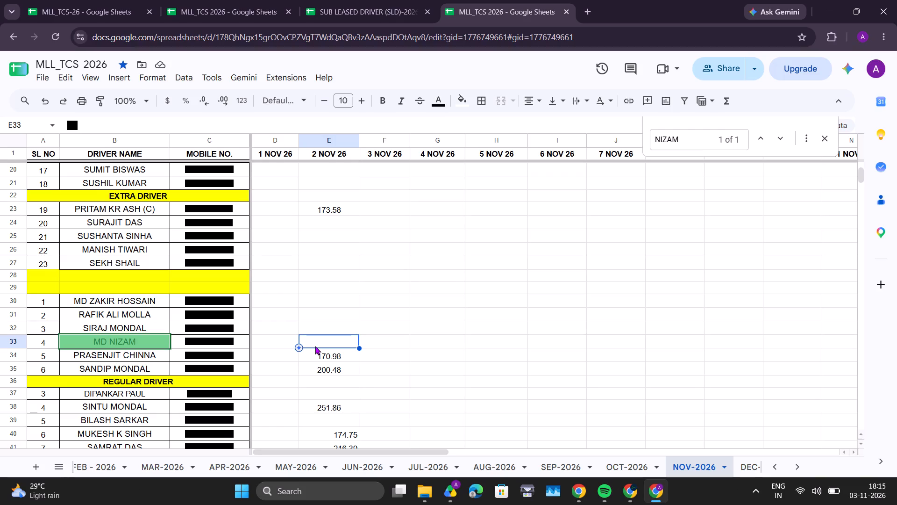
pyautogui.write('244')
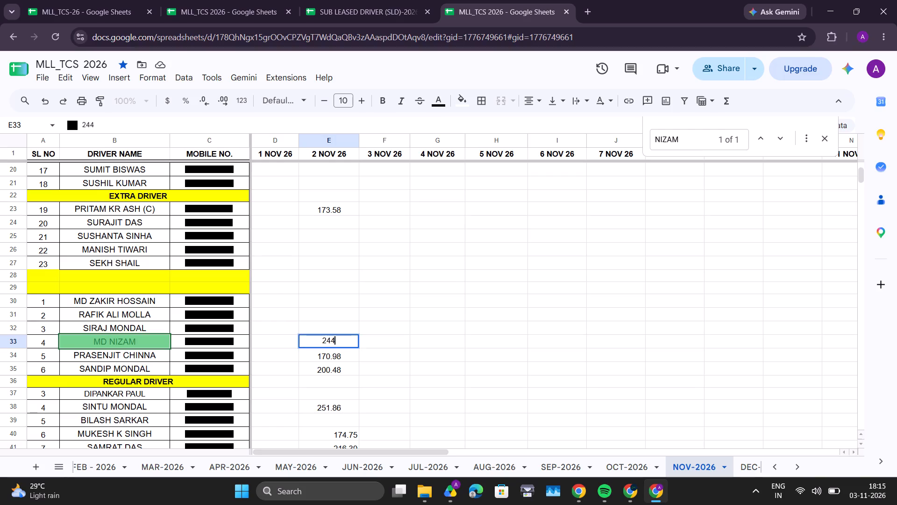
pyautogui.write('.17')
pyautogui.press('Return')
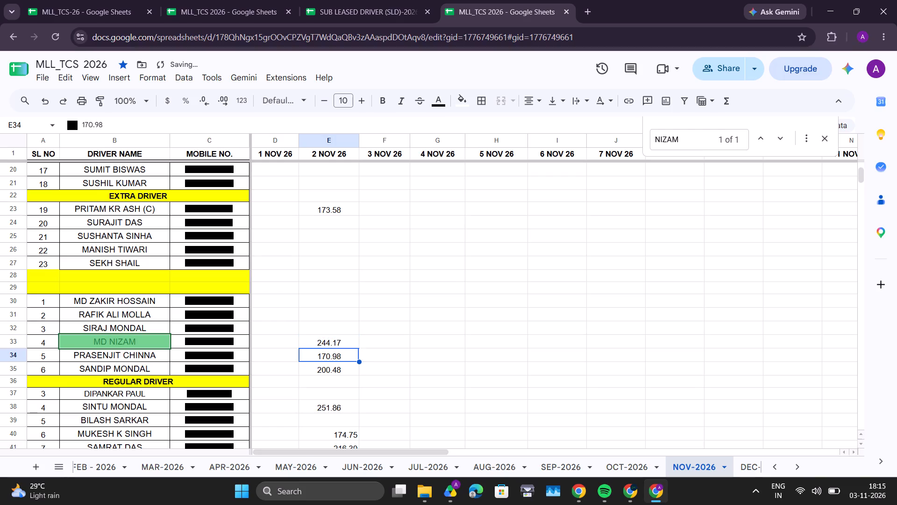
# Search the sheet for WAJID and enter 206.39 in cell E54, under 2 NOV 26, for the matching driver.
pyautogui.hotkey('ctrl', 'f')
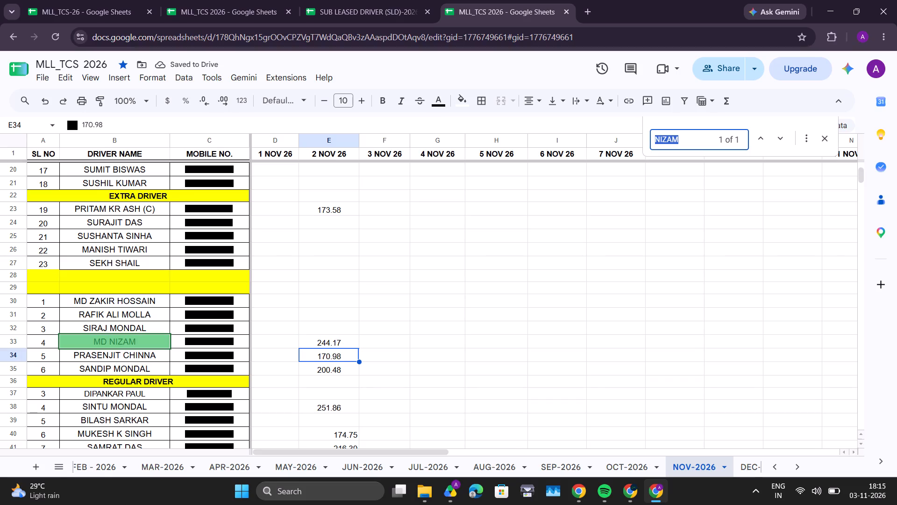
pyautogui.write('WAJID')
pyautogui.scroll(-3, 315, 346)
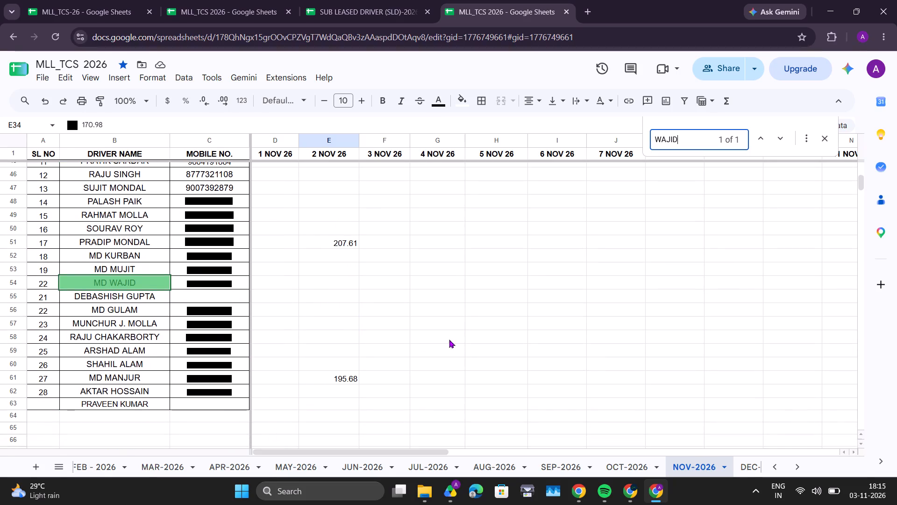
pyautogui.click(328, 281)
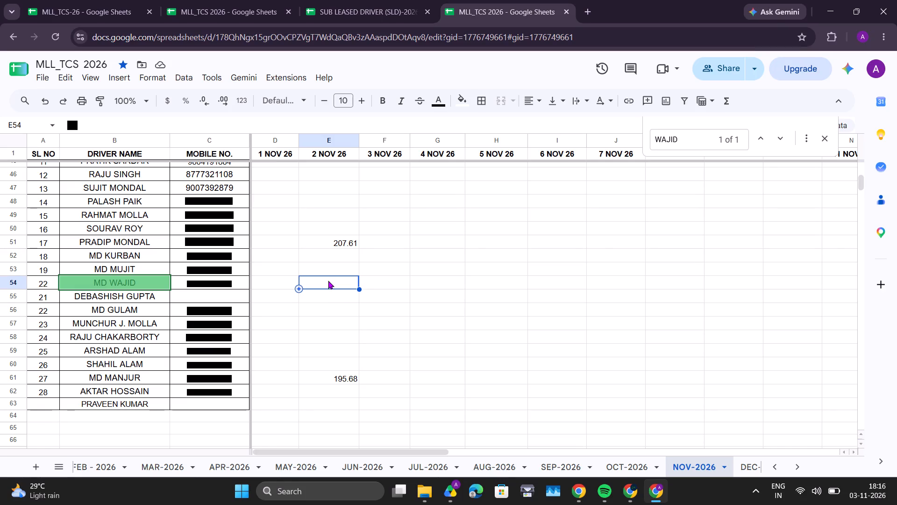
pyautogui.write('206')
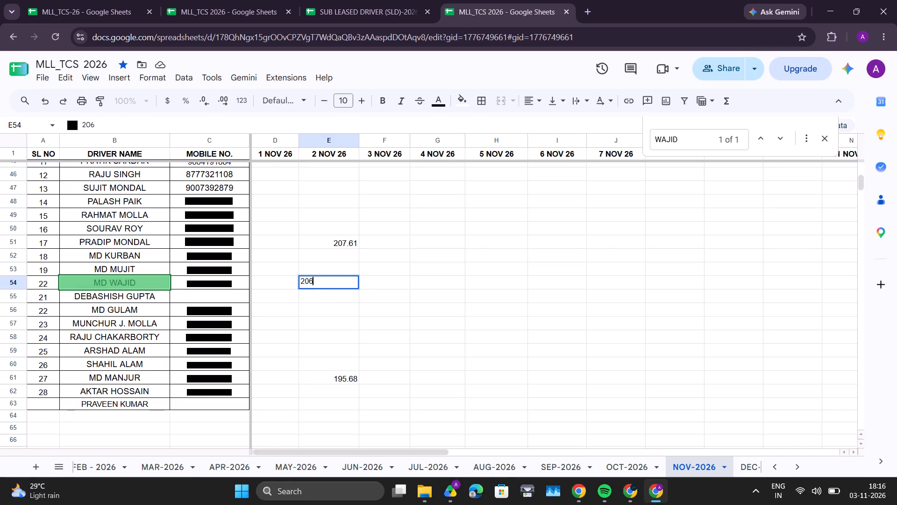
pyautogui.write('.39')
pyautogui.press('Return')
# Search the sheet for AK and enter 174.26 in cell E62, under 2 NOV 26, for the matching driver in row 62.
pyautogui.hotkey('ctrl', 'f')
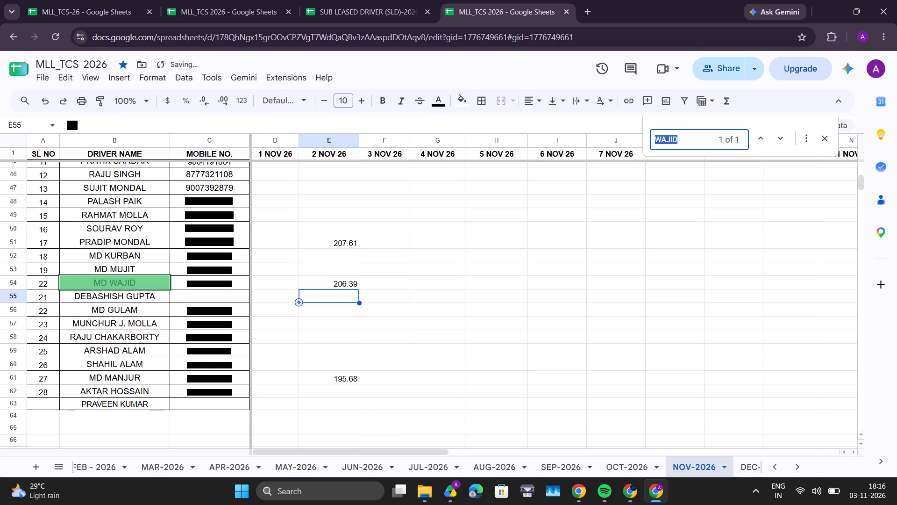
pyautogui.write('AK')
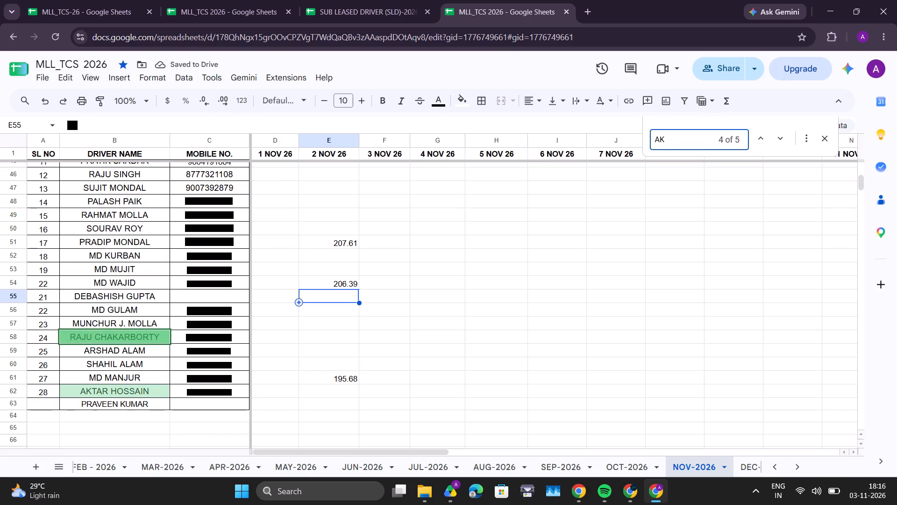
pyautogui.click(340, 393)
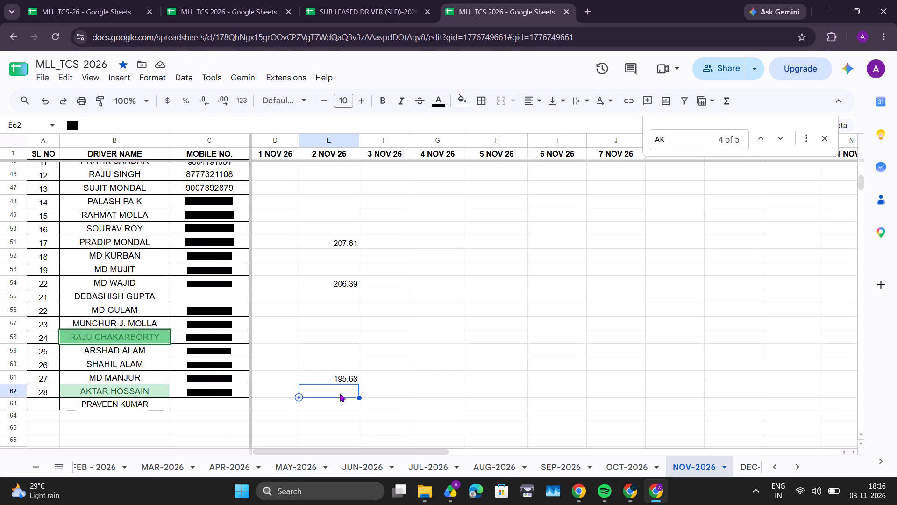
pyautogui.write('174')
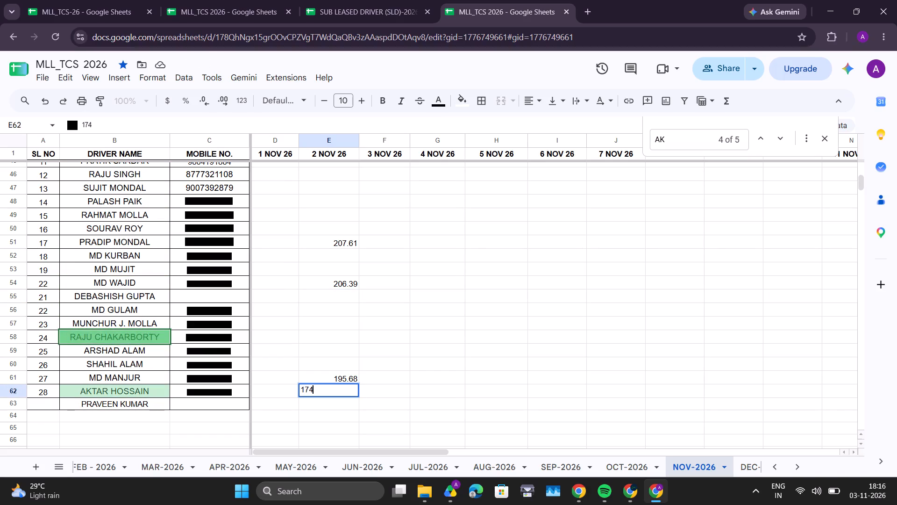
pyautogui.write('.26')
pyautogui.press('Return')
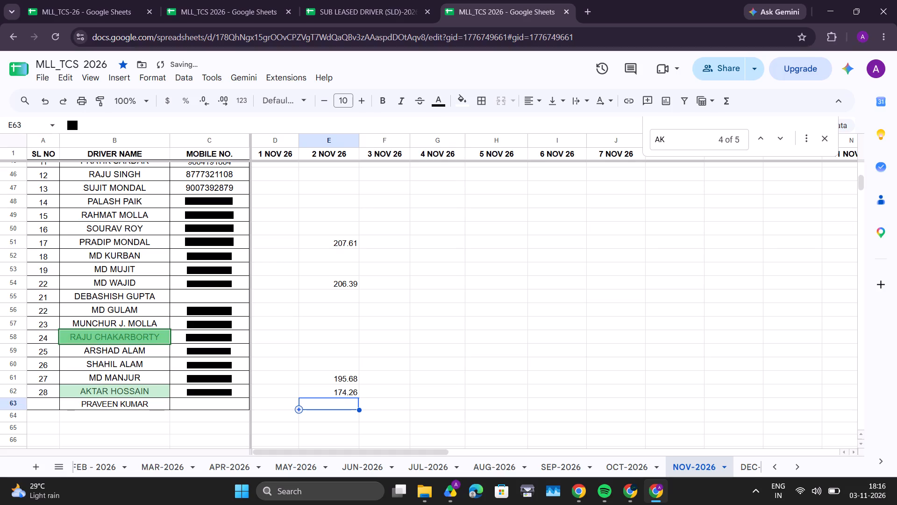
# Search the sheet for SANTOSH and enter 193.04 in cell E10, under 2 NOV 26, for the matching driver.
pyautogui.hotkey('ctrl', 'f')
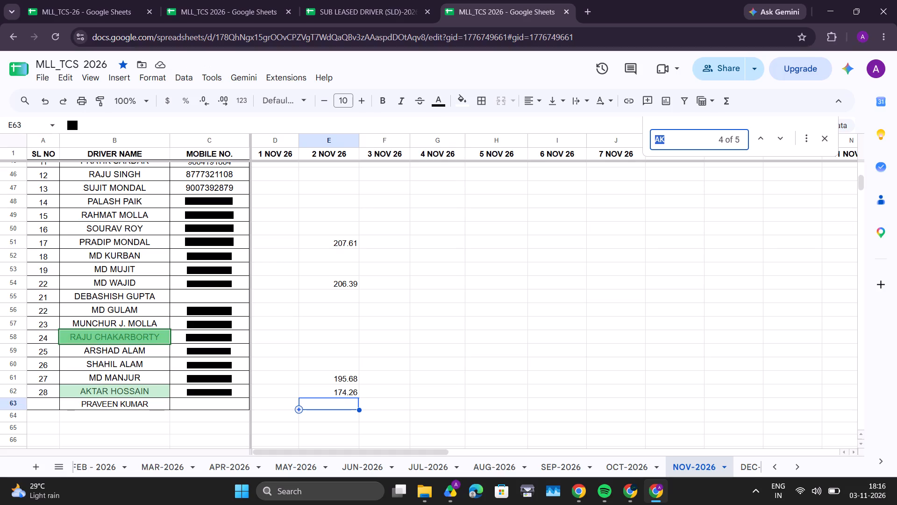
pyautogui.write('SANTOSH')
pyautogui.click(308, 172)
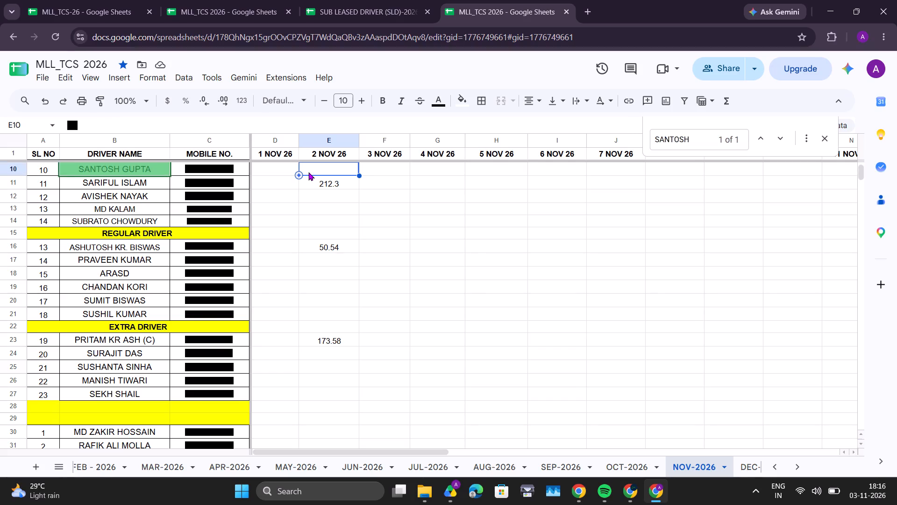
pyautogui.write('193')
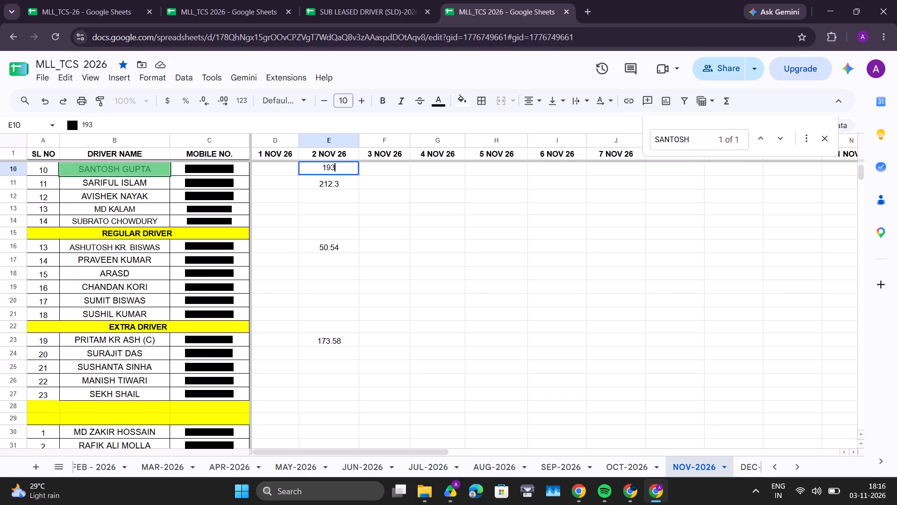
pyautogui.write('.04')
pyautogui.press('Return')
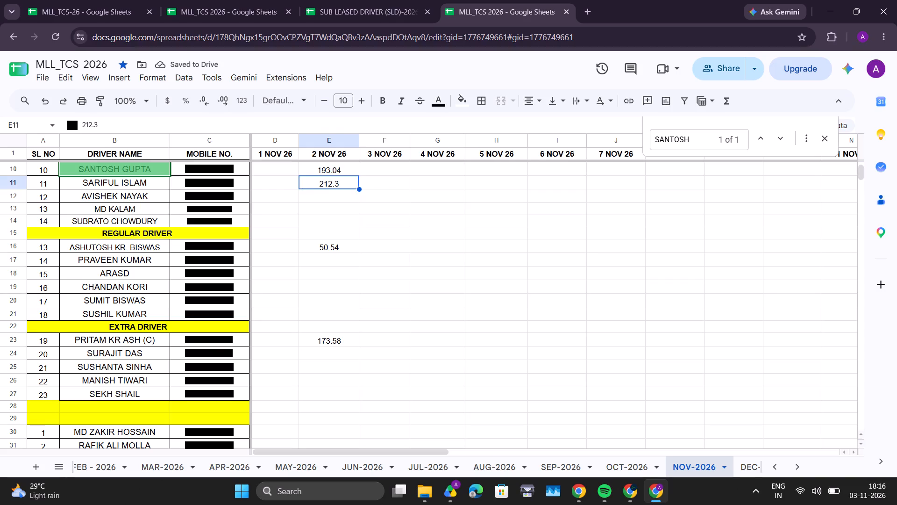
# Search the sheet for ANAN and enter 131.57 in cell E3, under 2 NOV 26, for the first matching driver.
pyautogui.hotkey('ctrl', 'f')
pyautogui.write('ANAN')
pyautogui.click(311, 170)
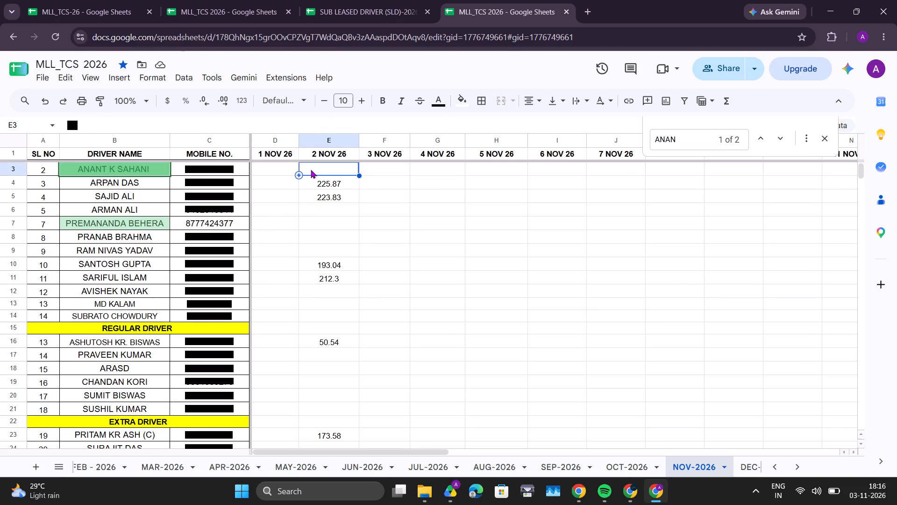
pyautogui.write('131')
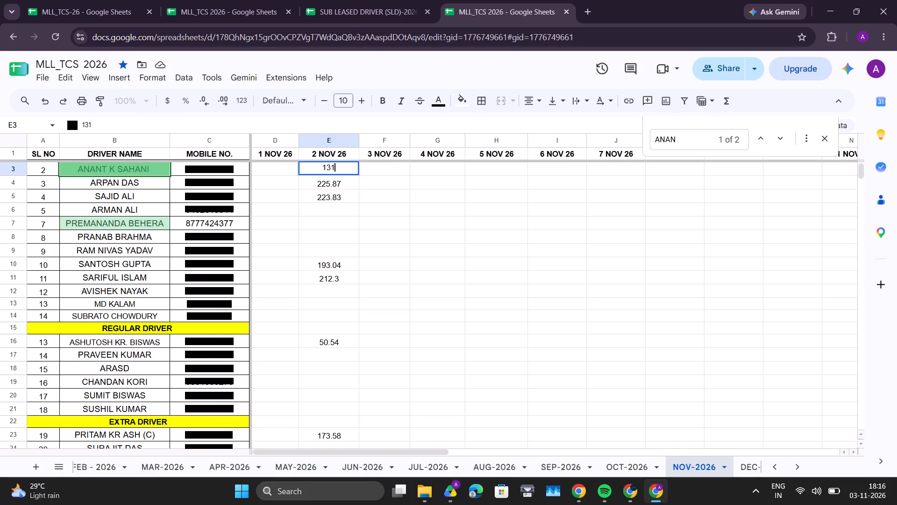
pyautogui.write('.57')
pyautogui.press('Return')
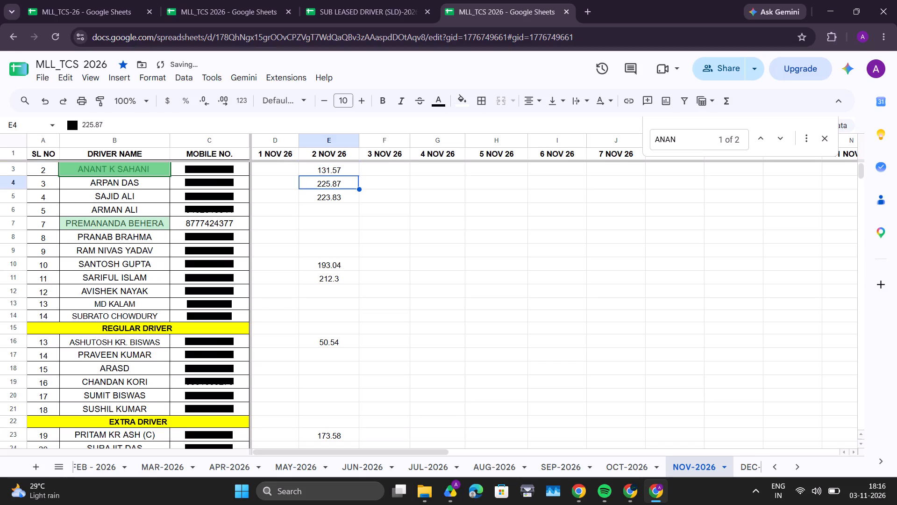
# Search the sheet for SEKH and look through the driver list down to its last rows.
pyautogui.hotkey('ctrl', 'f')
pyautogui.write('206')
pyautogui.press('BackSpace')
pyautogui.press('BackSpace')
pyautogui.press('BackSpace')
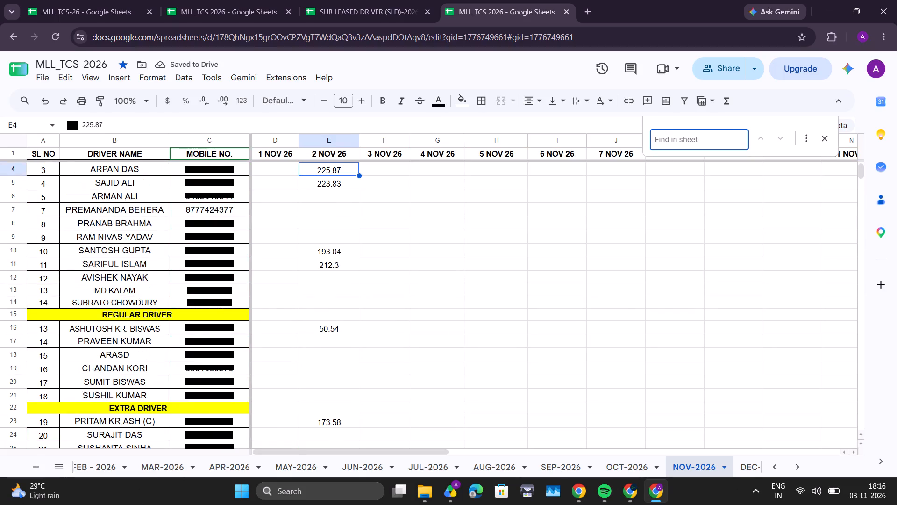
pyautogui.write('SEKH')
pyautogui.scroll(-2, 311, 170)
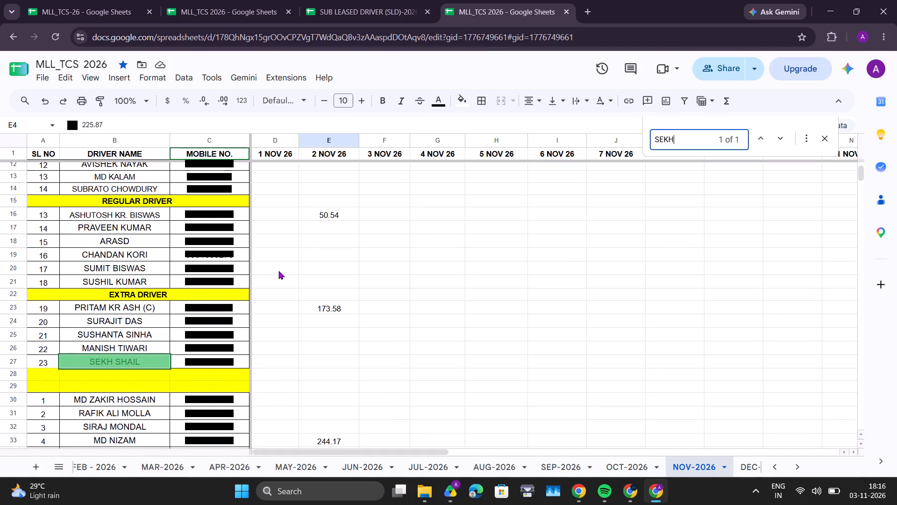
pyautogui.scroll(-3, 278, 271)
pyautogui.scroll(-2, 136, 241)
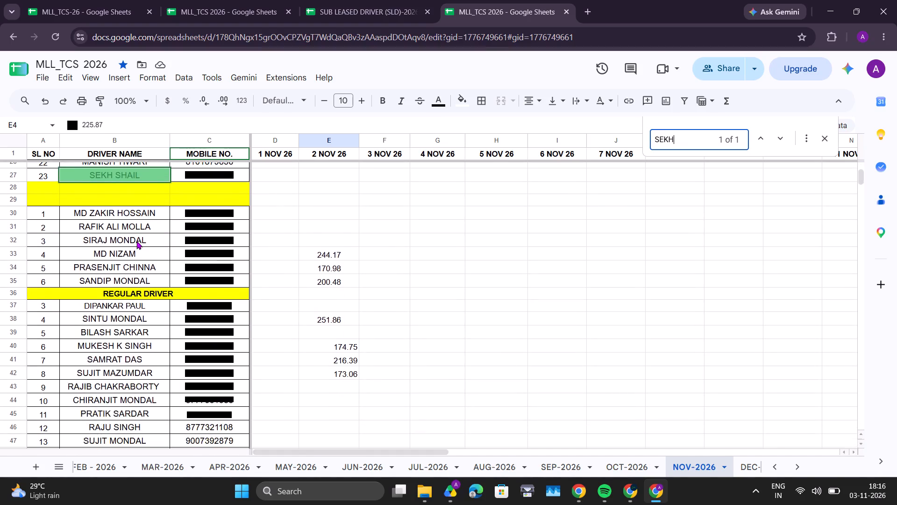
pyautogui.scroll(-2, 136, 241)
pyautogui.scroll(-3, 137, 317)
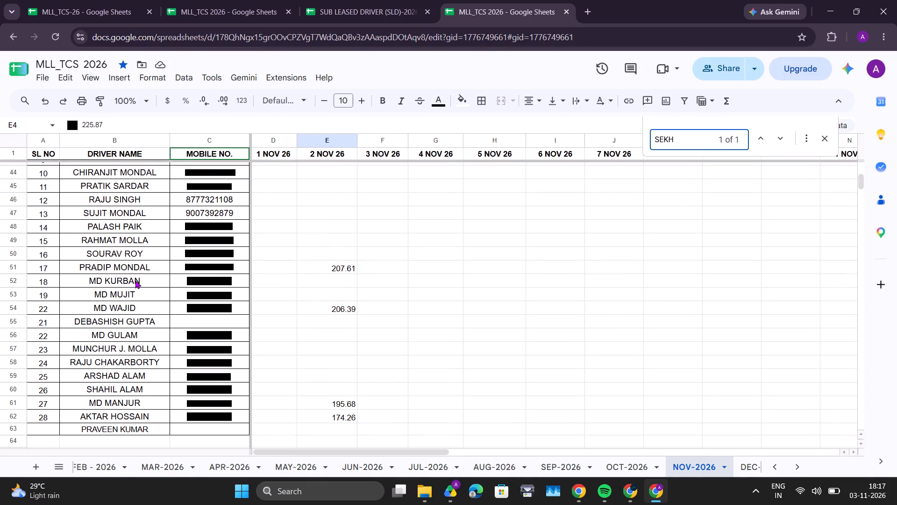
# Replace the driver in row 48, SL NO 14, with the new SEKH driver's name and mobile number.
pyautogui.click(143, 230)
pyautogui.press('BackSpace')
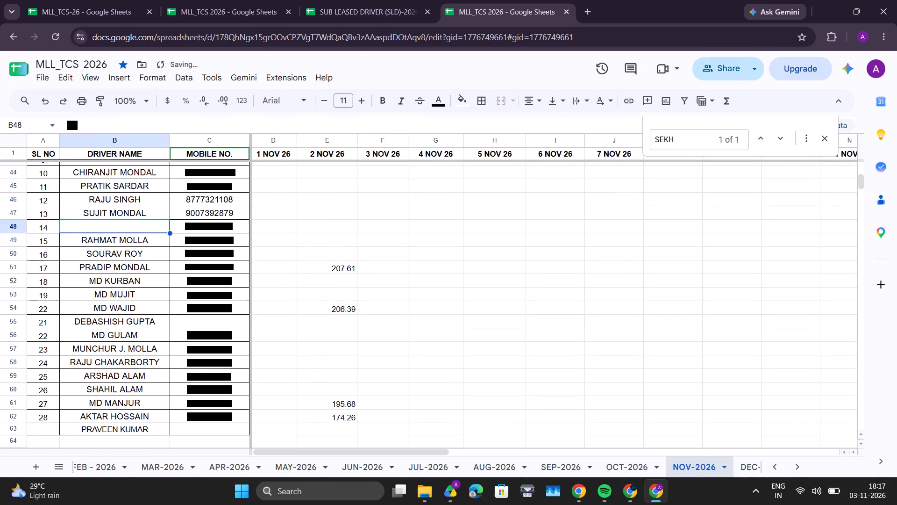
pyautogui.press('Right')
pyautogui.press('BackSpace')
pyautogui.press('Left')
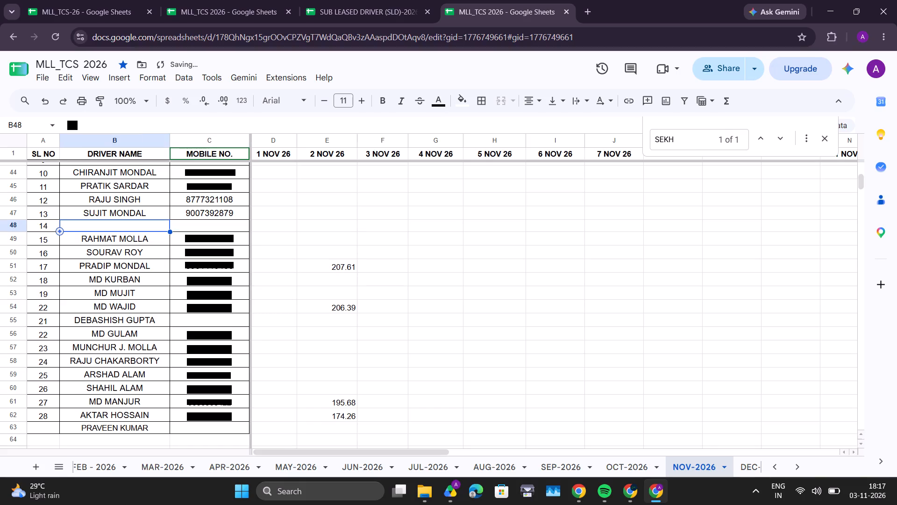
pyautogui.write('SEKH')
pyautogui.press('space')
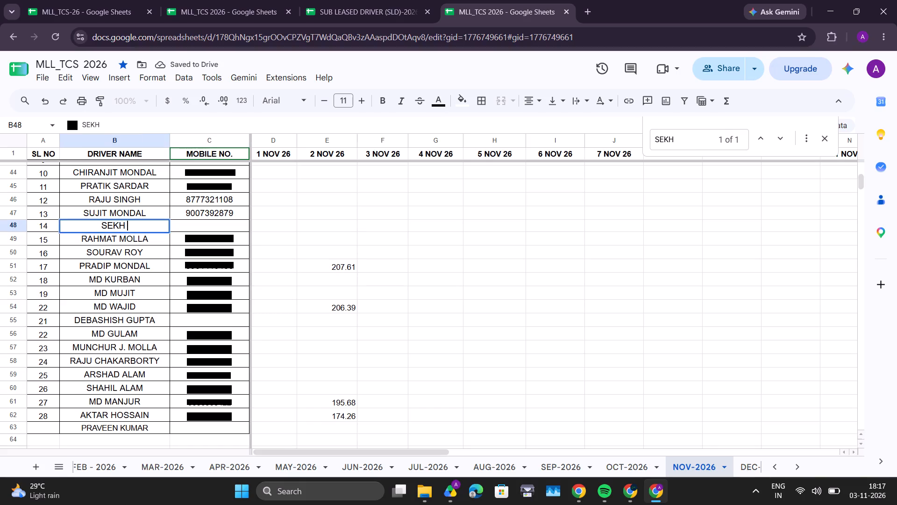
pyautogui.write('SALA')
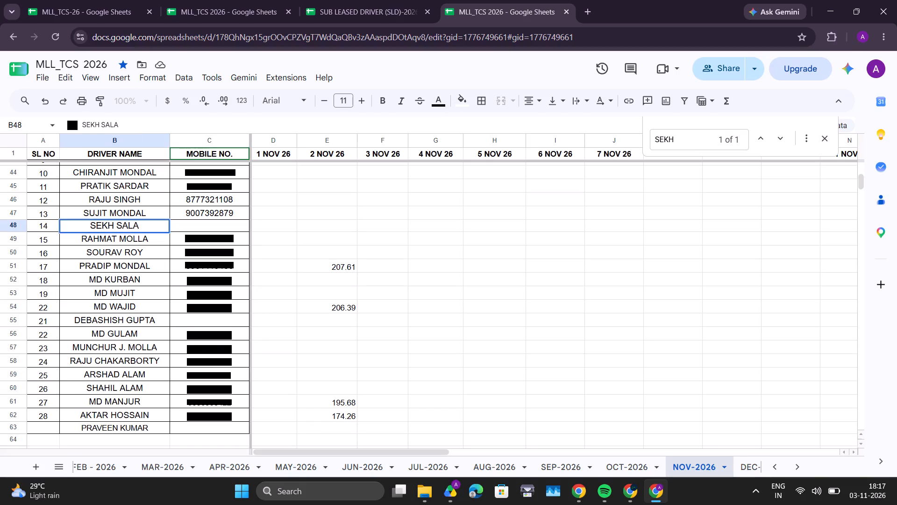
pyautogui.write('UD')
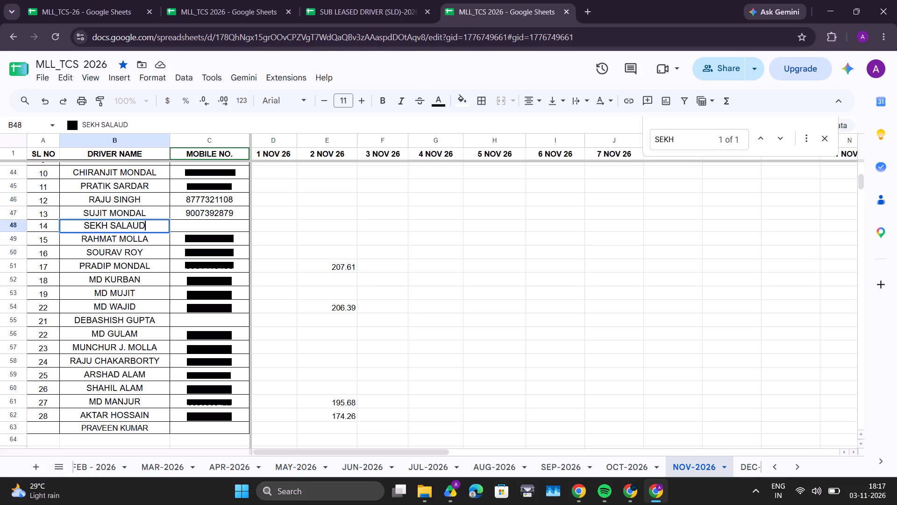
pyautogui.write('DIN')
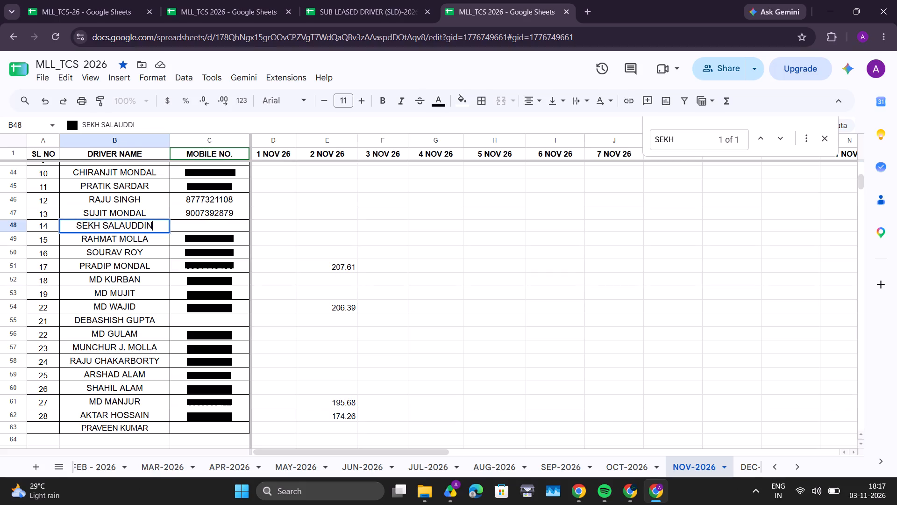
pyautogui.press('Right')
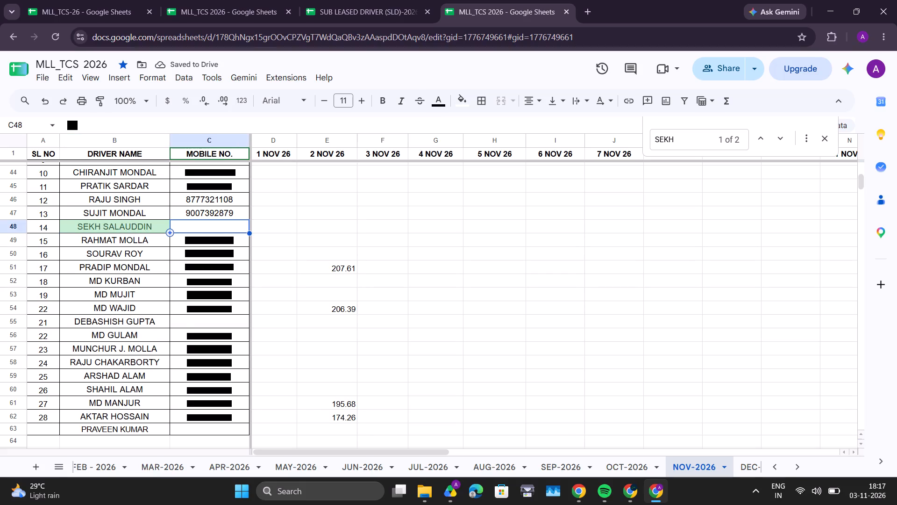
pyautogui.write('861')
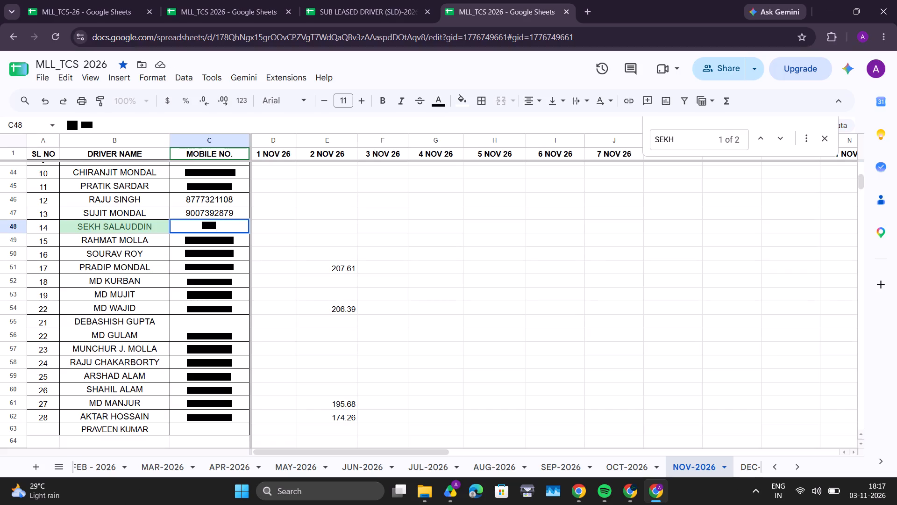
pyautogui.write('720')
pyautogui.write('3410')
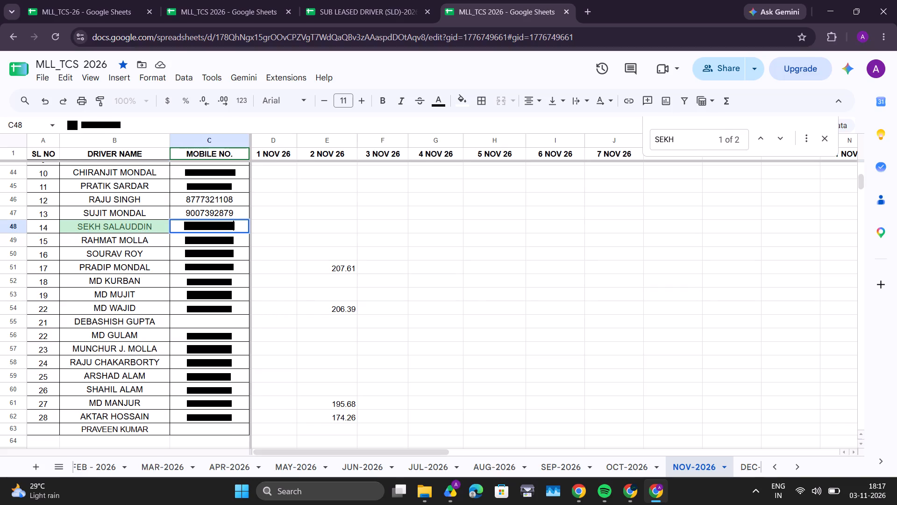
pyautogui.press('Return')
# Enter 206.05 in cell E48, under 2 NOV 26, for the new driver in row 48.
pyautogui.click(346, 221)
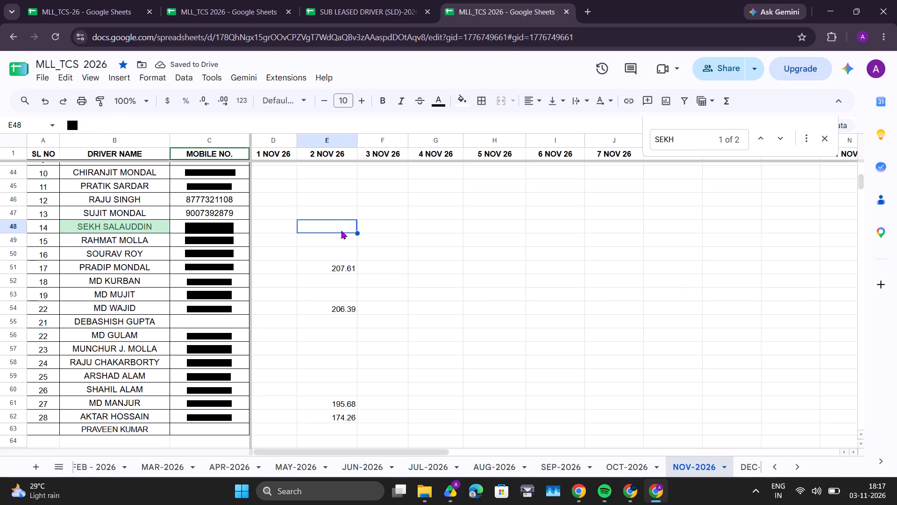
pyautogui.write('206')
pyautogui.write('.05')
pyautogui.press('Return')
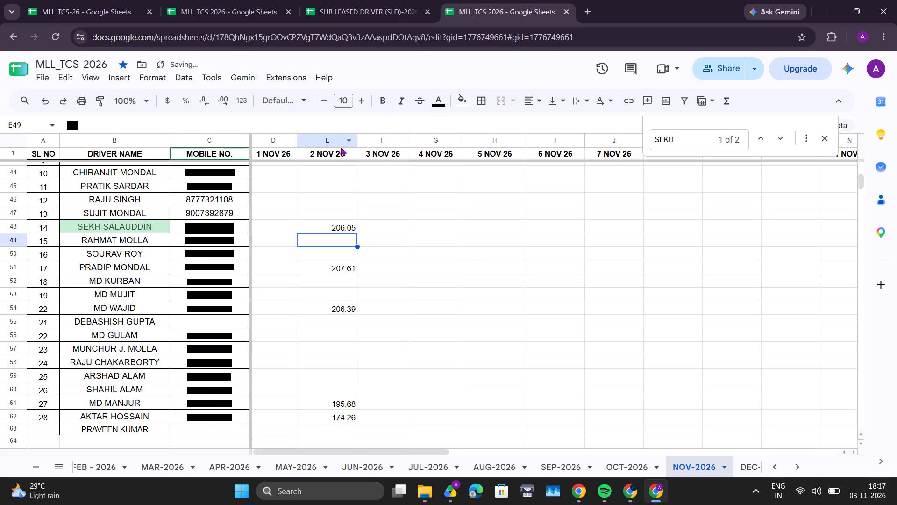
# Centre-align the whole 2 NOV 26 column horizontally.
pyautogui.click(335, 140)
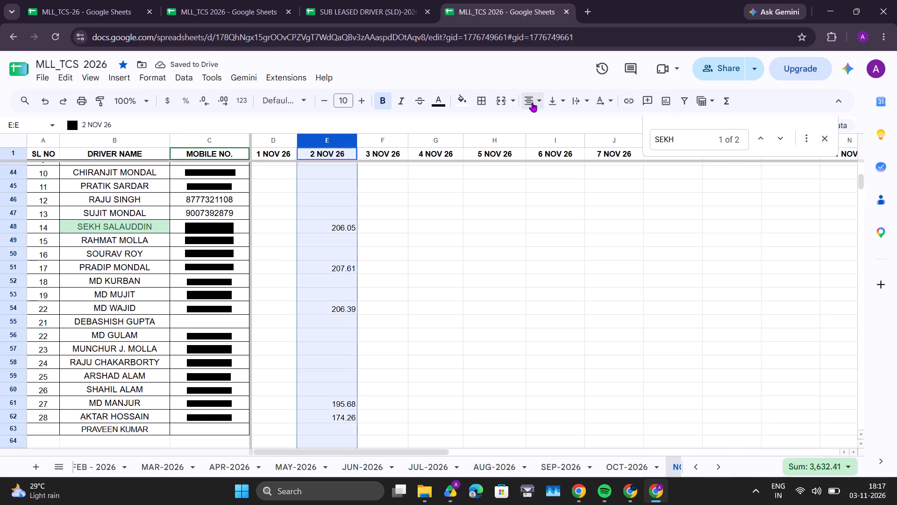
pyautogui.click(532, 102)
pyautogui.click(551, 118)
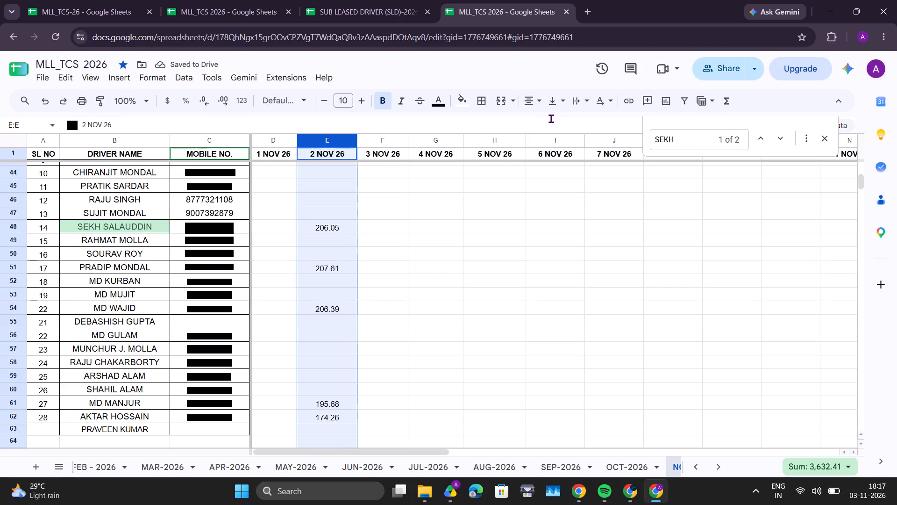
pyautogui.click(555, 203)
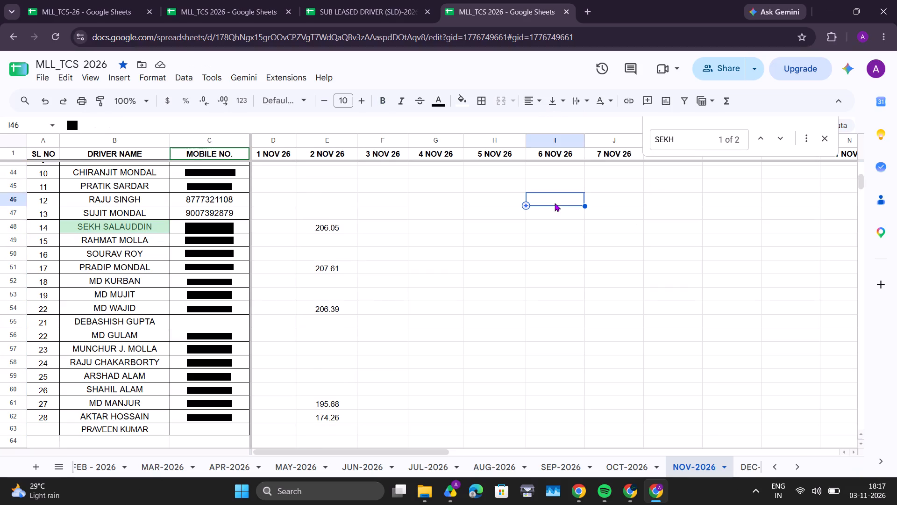
# Add a SUM of D2:D63 in cell D64, below the 1 NOV 26 column.
pyautogui.scroll(-4, 555, 203)
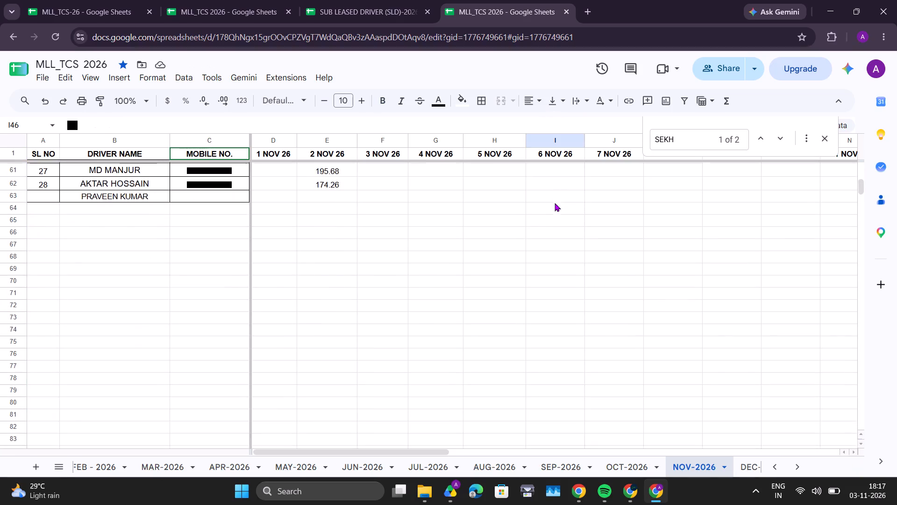
pyautogui.scroll(10, 555, 203)
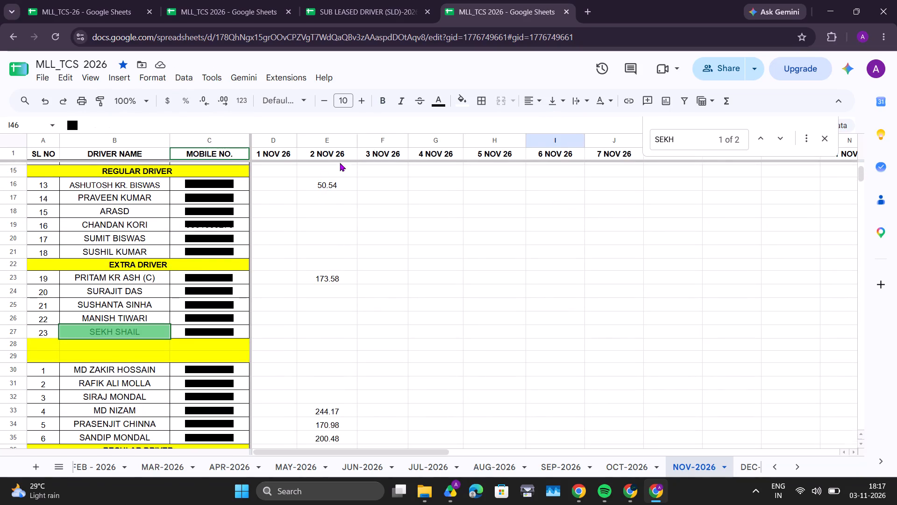
pyautogui.hscroll(6, 340, 163)
pyautogui.moveTo(284, 165); pyautogui.dragTo(262, 416)
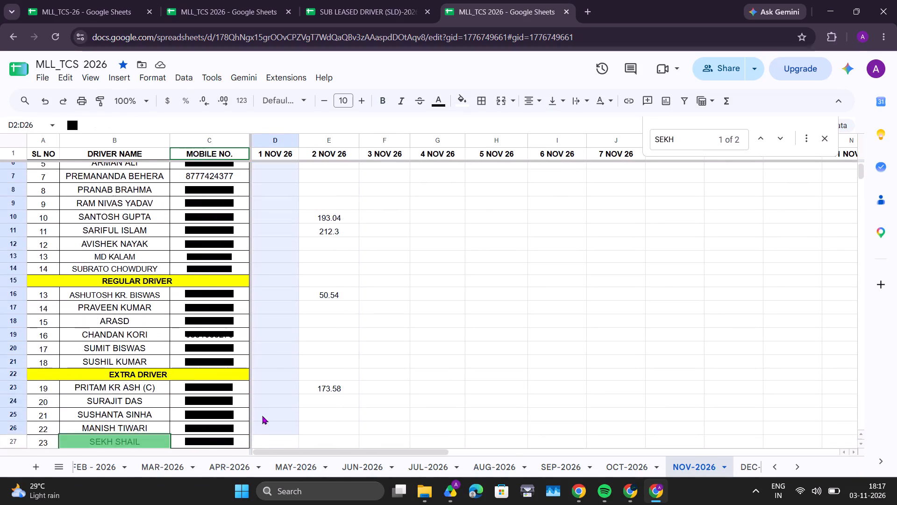
pyautogui.moveTo(262, 416); pyautogui.dragTo(265, 392)
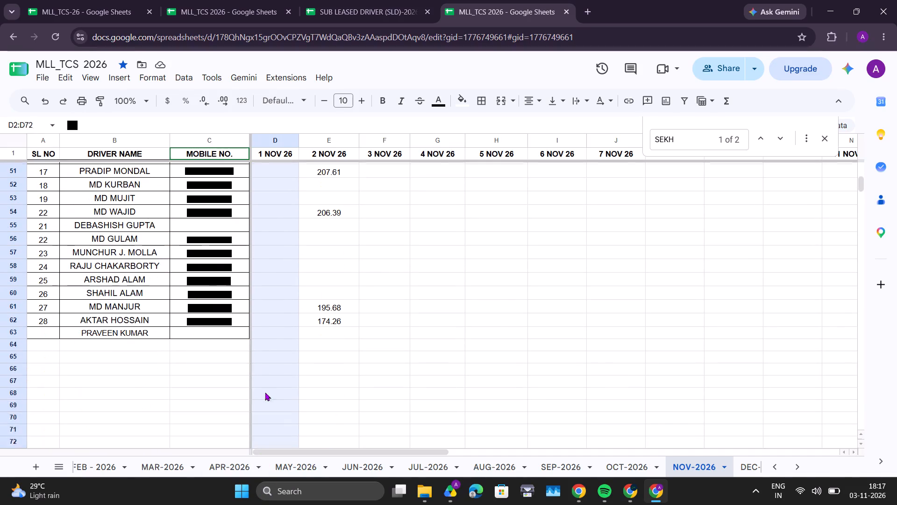
pyautogui.moveTo(265, 392); pyautogui.dragTo(263, 331)
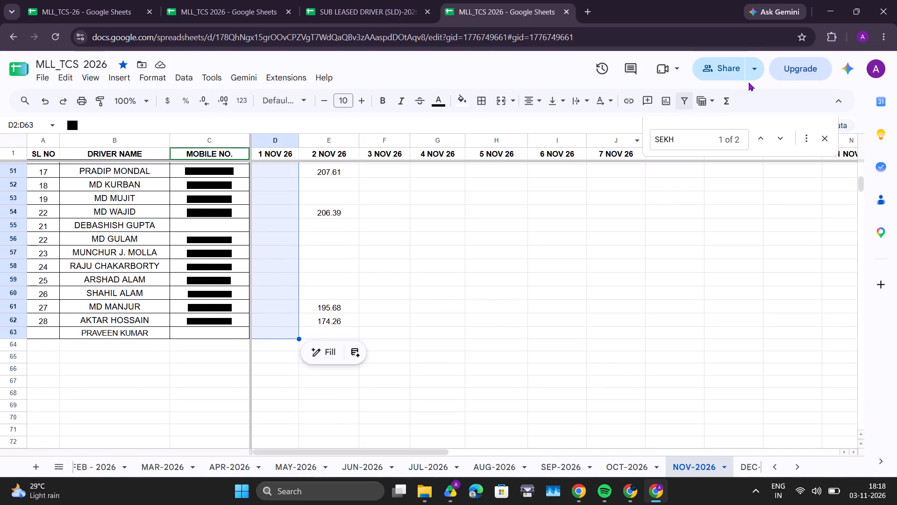
pyautogui.click(728, 96)
pyautogui.click(735, 133)
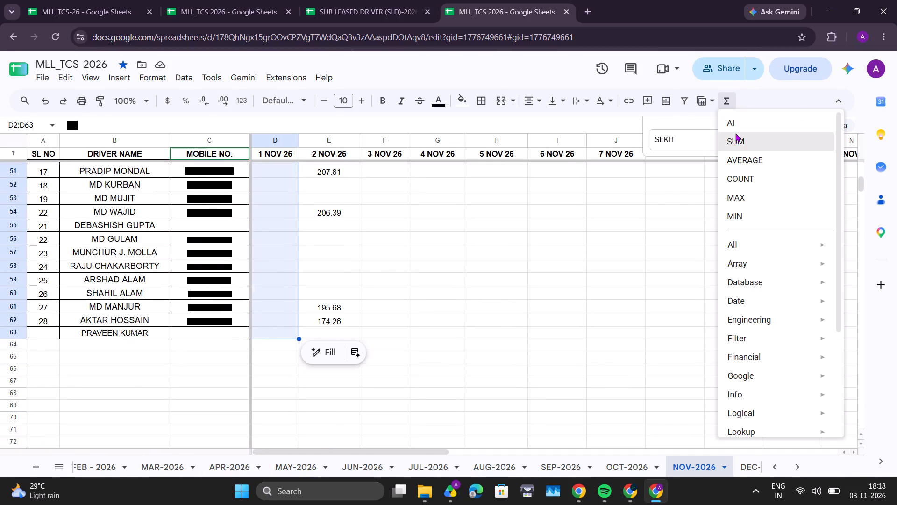
pyautogui.press('Return')
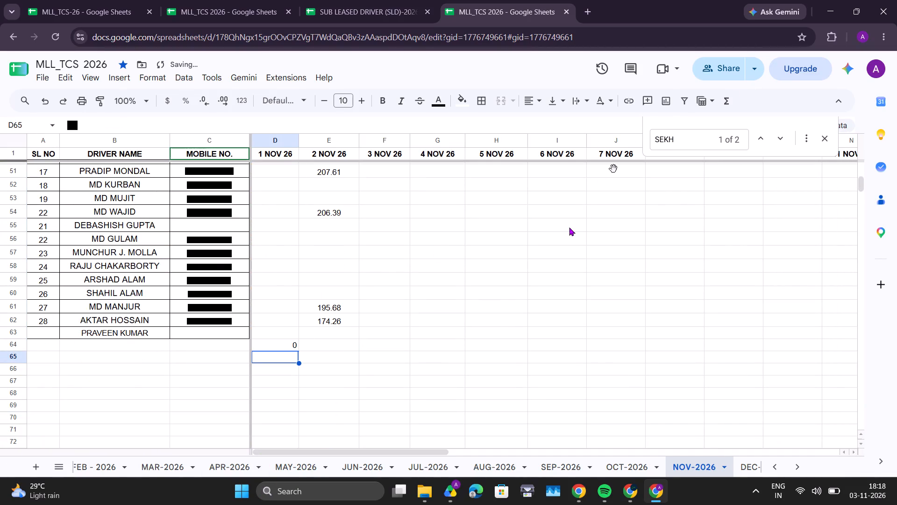
# Fill the SUM formula from D64 across row 64 to AH64, covering all the November dates and the column after them.
pyautogui.click(280, 350)
pyautogui.click(280, 346)
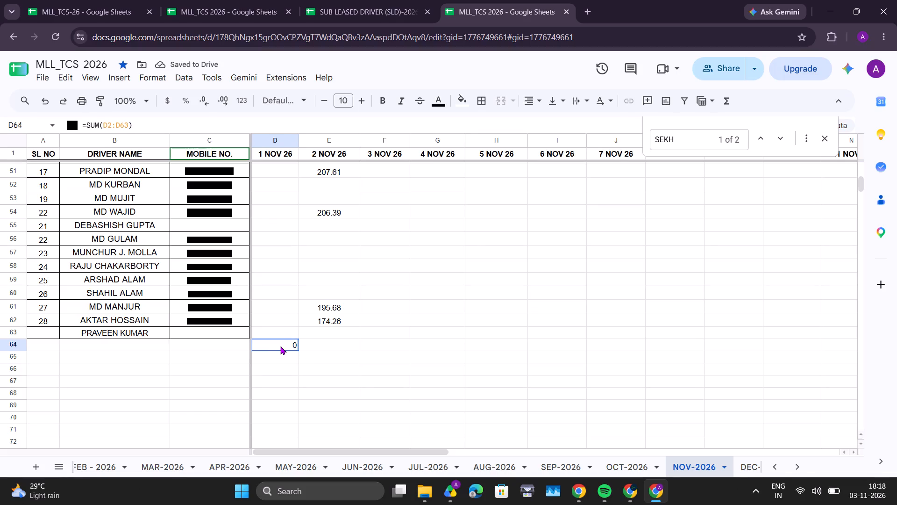
pyautogui.moveTo(299, 352); pyautogui.dragTo(459, 345)
pyautogui.moveTo(459, 345); pyautogui.dragTo(728, 374)
pyautogui.hscroll(-5, 728, 374)
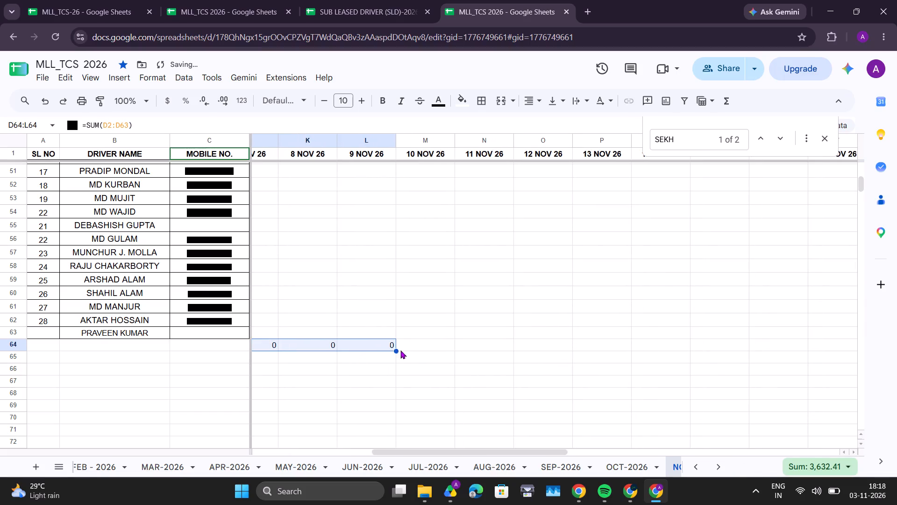
pyautogui.moveTo(395, 352); pyautogui.dragTo(896, 384)
pyautogui.hscroll(-1, 896, 384)
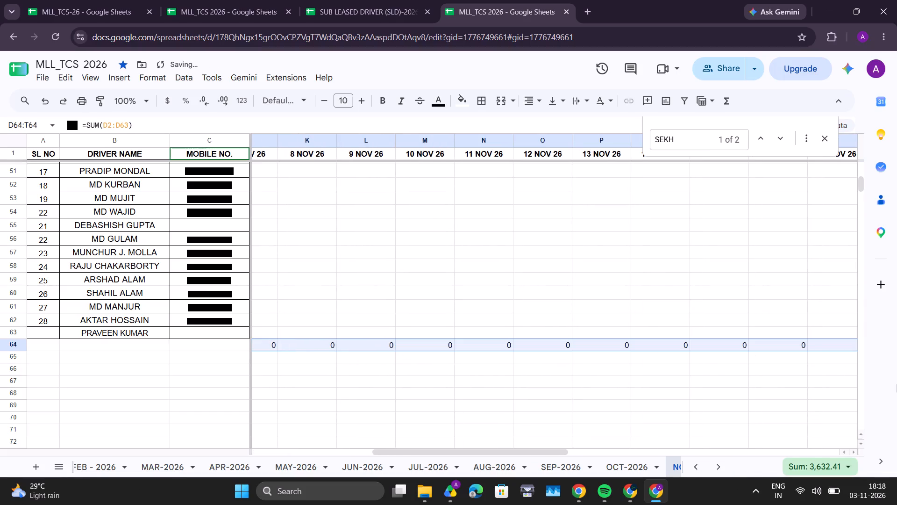
pyautogui.hscroll(-4, 896, 384)
pyautogui.hscroll(-8, 655, 311)
pyautogui.hscroll(6, 655, 311)
pyautogui.hscroll(-1, 655, 311)
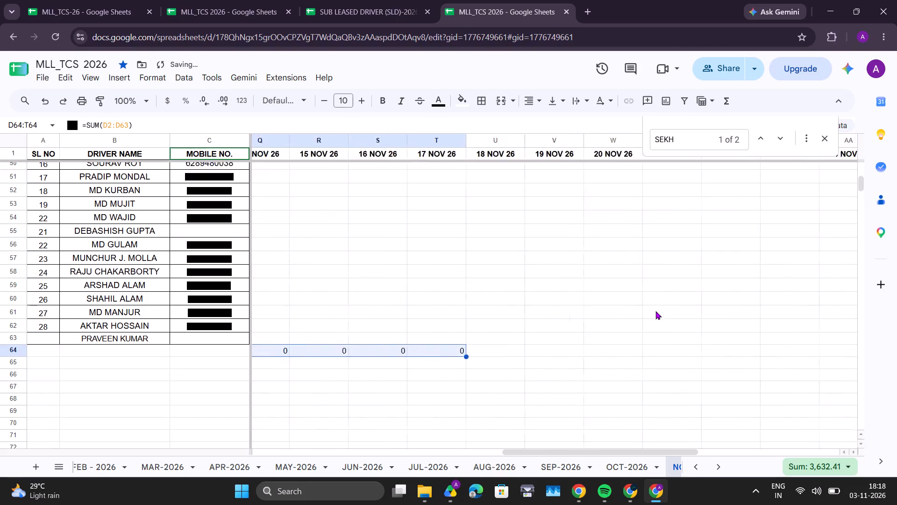
pyautogui.hscroll(-1, 655, 311)
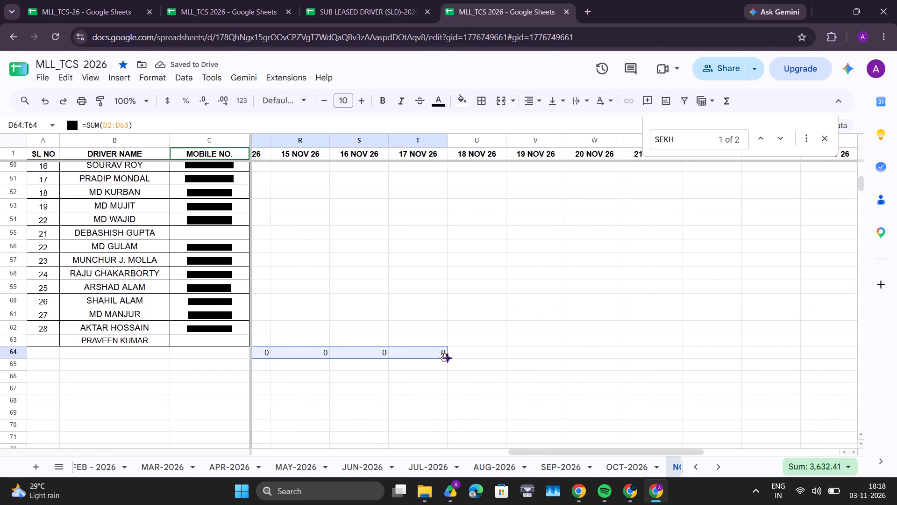
pyautogui.moveTo(447, 358); pyautogui.dragTo(823, 379)
pyautogui.hscroll(-5, 823, 379)
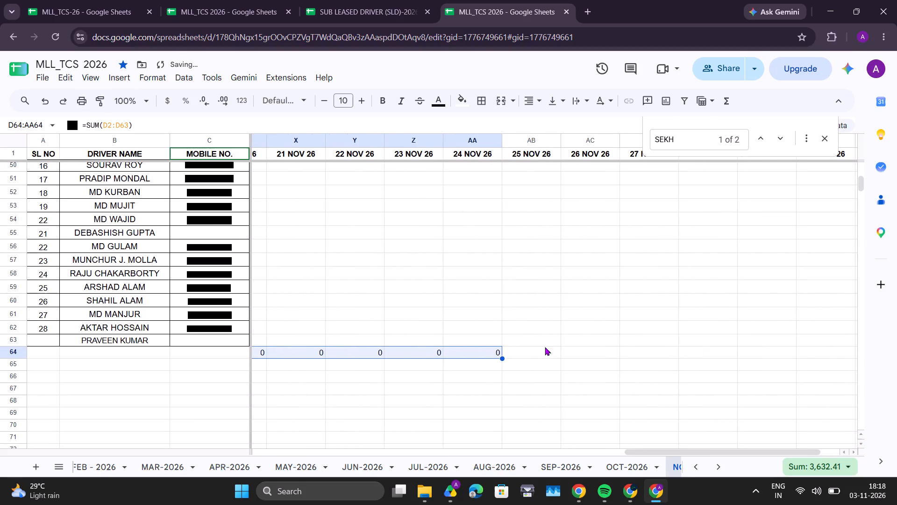
pyautogui.moveTo(503, 359); pyautogui.dragTo(603, 360)
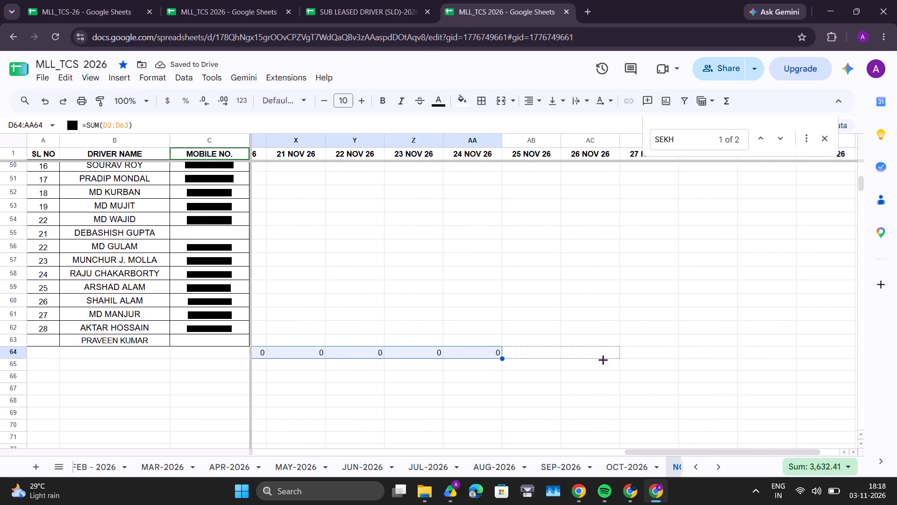
pyautogui.moveTo(603, 360); pyautogui.dragTo(817, 359)
pyautogui.hscroll(-4, 817, 359)
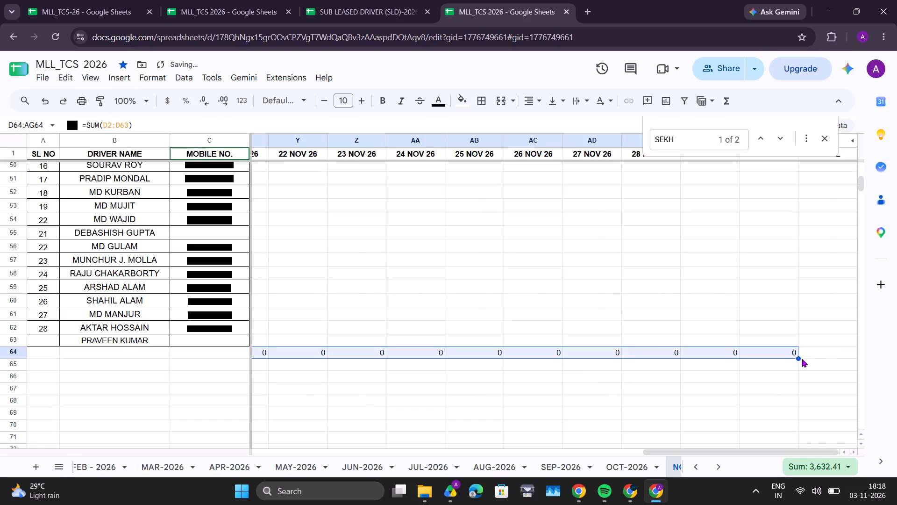
pyautogui.moveTo(797, 358); pyautogui.dragTo(815, 356)
pyautogui.click(693, 374)
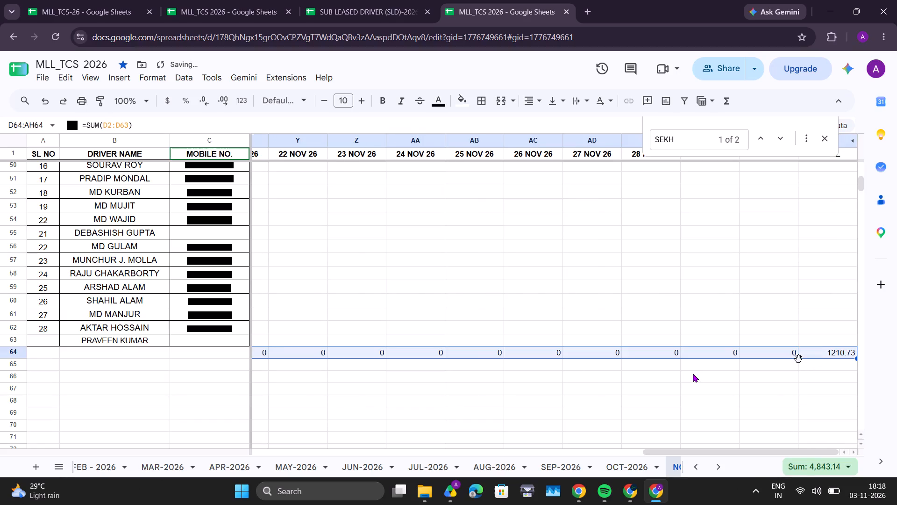
# Fill the per-driver SUM formula from AH30 down column AH to the totals in row 64.
pyautogui.hscroll(19, 693, 374)
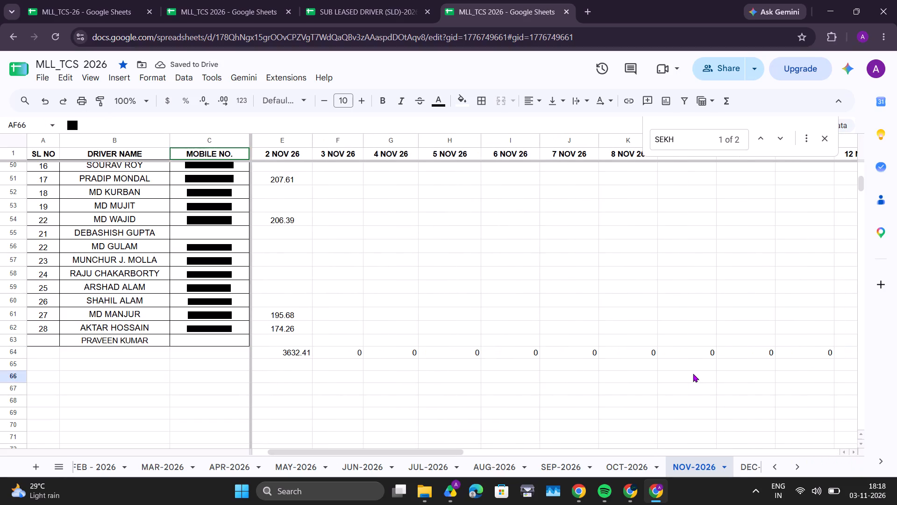
pyautogui.hscroll(-9, 693, 374)
pyautogui.scroll(4, 685, 385)
pyautogui.hscroll(-7, 685, 385)
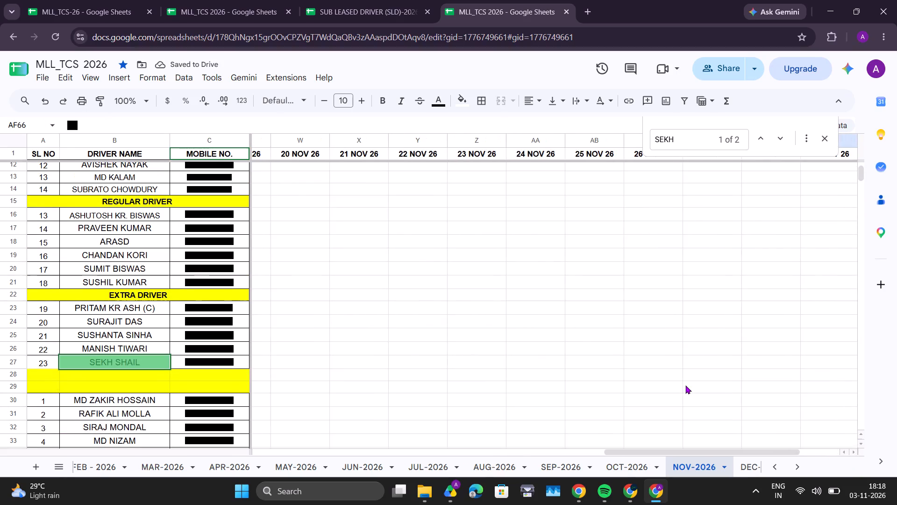
pyautogui.hscroll(-5, 685, 385)
pyautogui.scroll(-4, 685, 385)
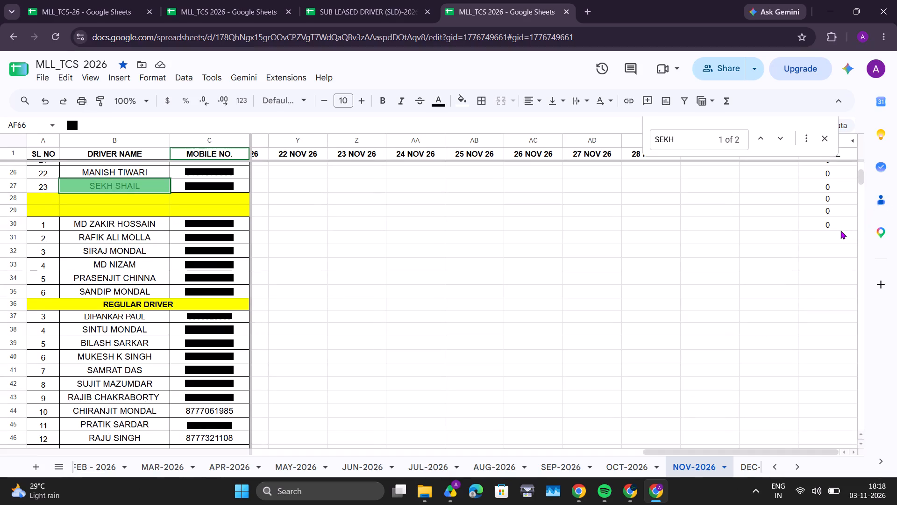
pyautogui.click(840, 231)
pyautogui.moveTo(857, 228); pyautogui.dragTo(852, 406)
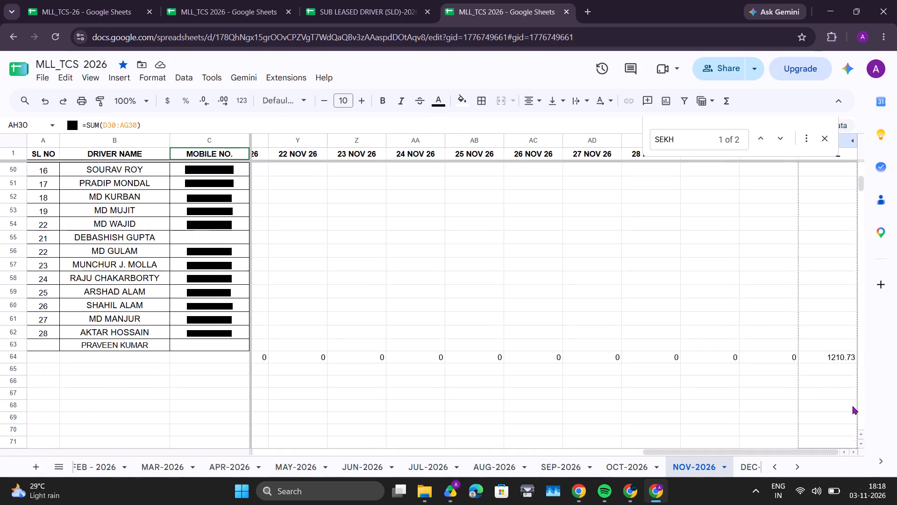
pyautogui.moveTo(852, 406); pyautogui.dragTo(854, 352)
pyautogui.click(655, 429)
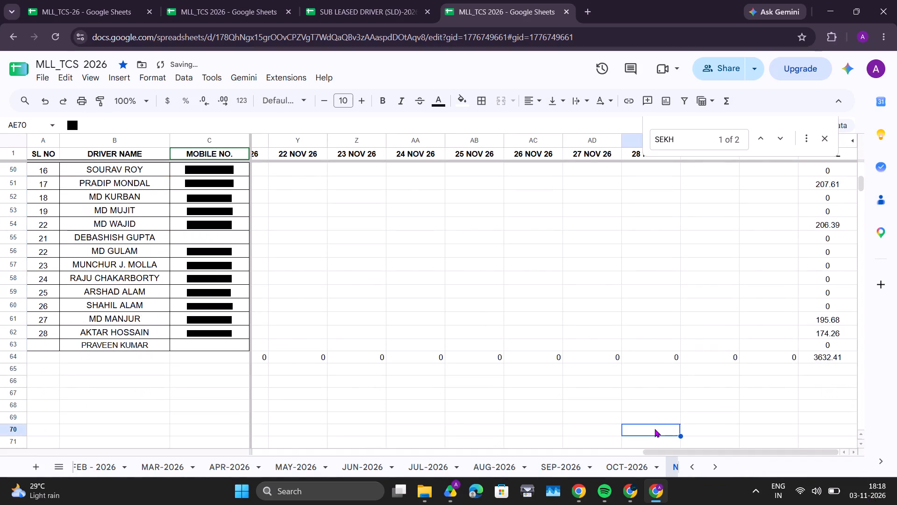
# Format totals row 64 with borders around all cells, horizontally centred values and bold text.
pyautogui.hscroll(8, 655, 429)
pyautogui.hscroll(18, 655, 429)
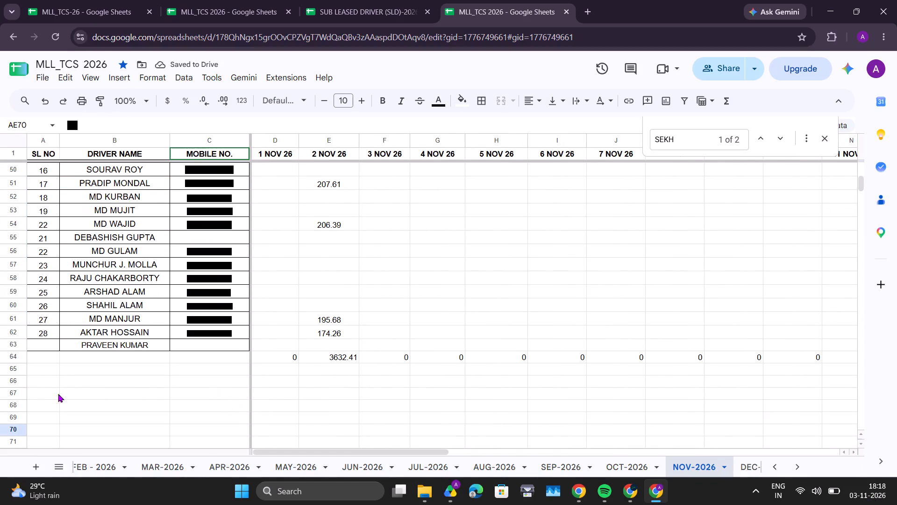
pyautogui.click(17, 361)
pyautogui.click(15, 357)
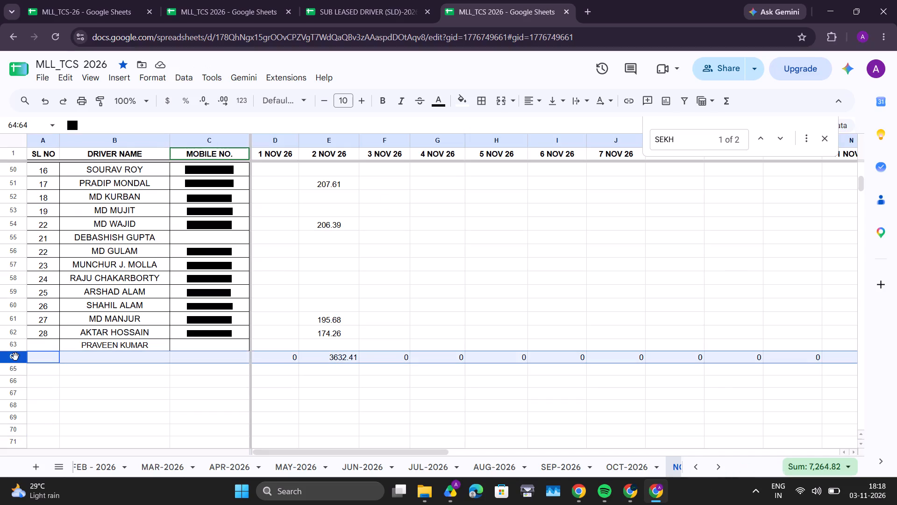
pyautogui.click(484, 103)
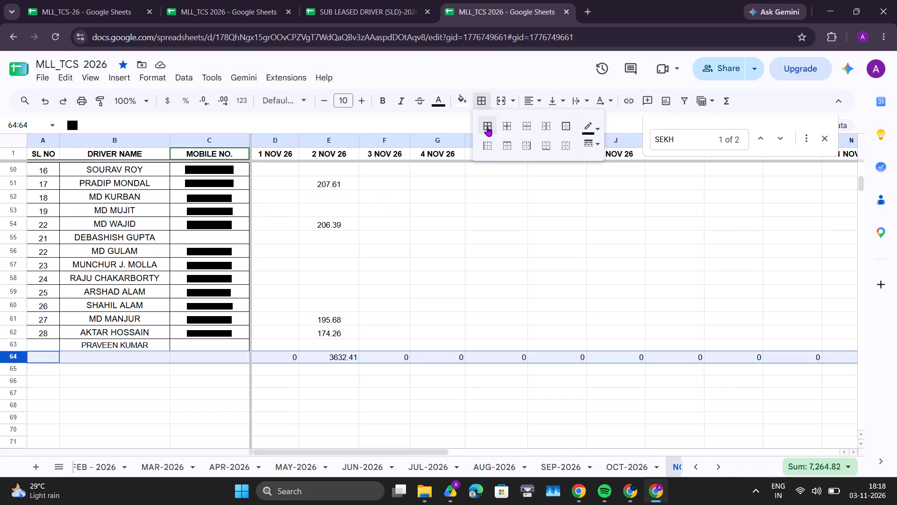
pyautogui.click(487, 127)
pyautogui.click(529, 97)
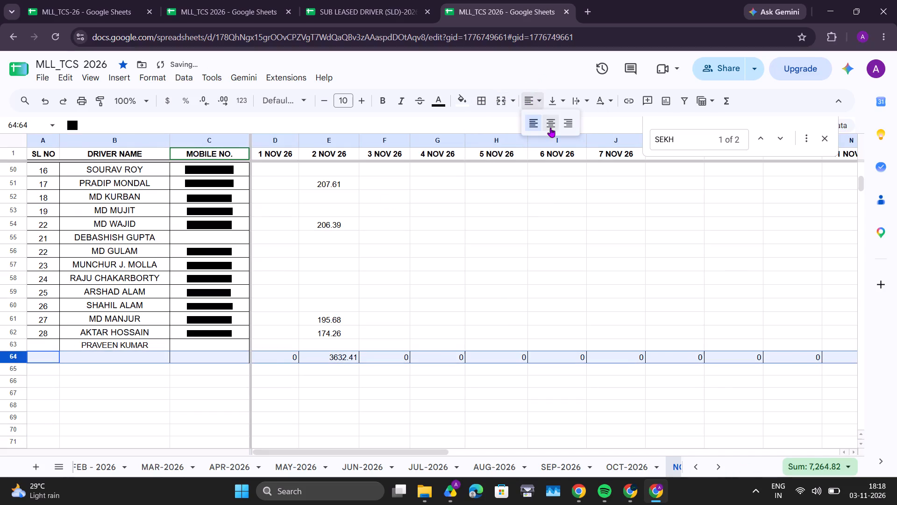
pyautogui.click(550, 128)
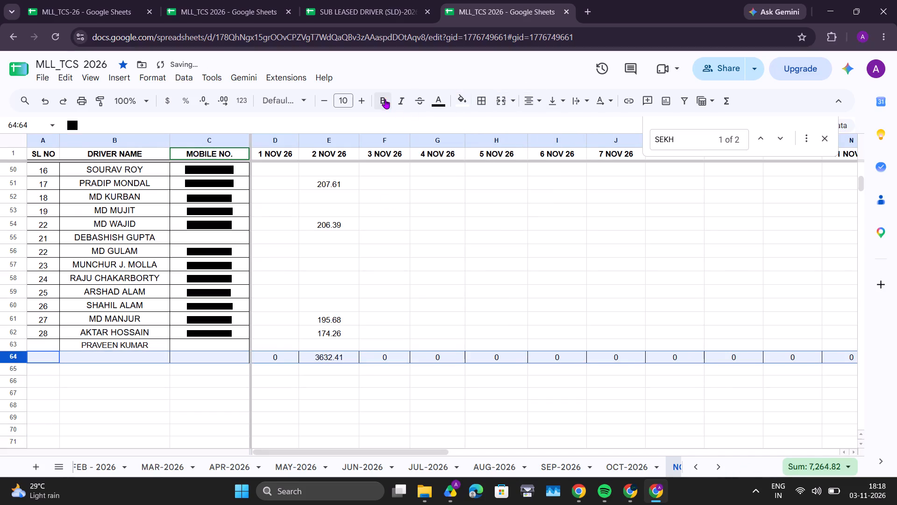
pyautogui.click(384, 98)
pyautogui.click(475, 284)
# Close the MLL_TCS 2026 tracker containing the updated NOV-2026 sheet.
pyautogui.scroll(4, 475, 284)
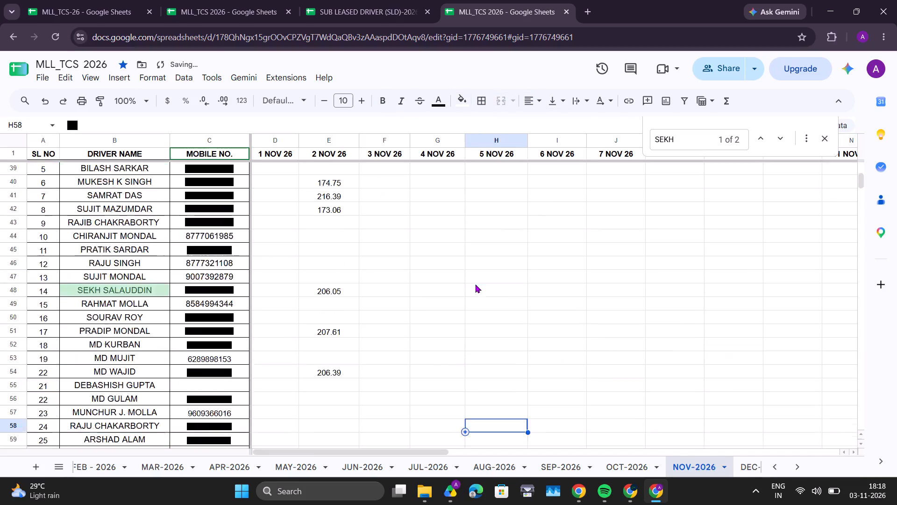
pyautogui.scroll(5, 475, 284)
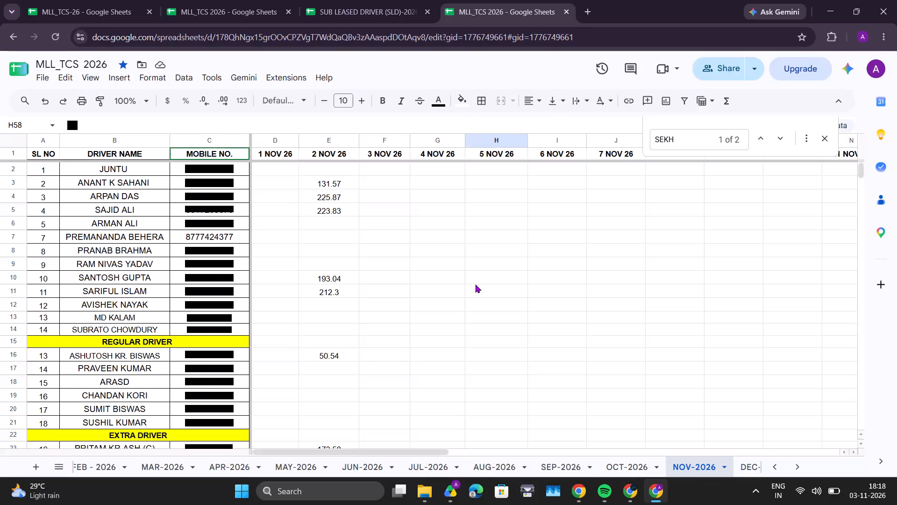
pyautogui.click(564, 9)
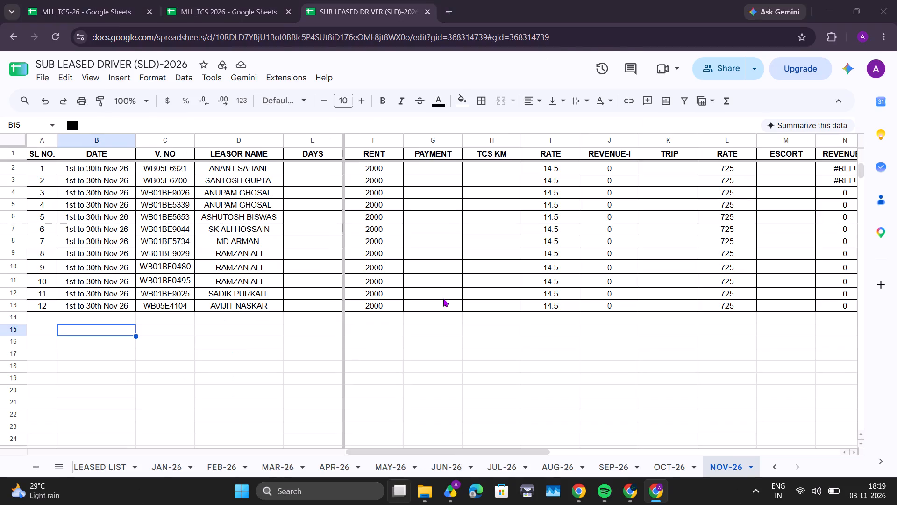
# In Google Drive, search for ECW and open ECW_TCS 2026 from the daily driver KM and trip tracking folder.
pyautogui.click(439, 122)
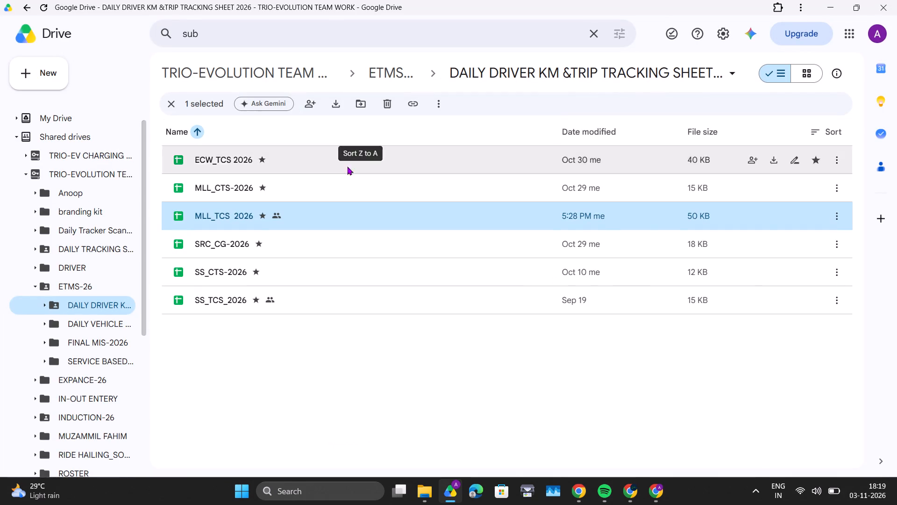
pyautogui.click(171, 106)
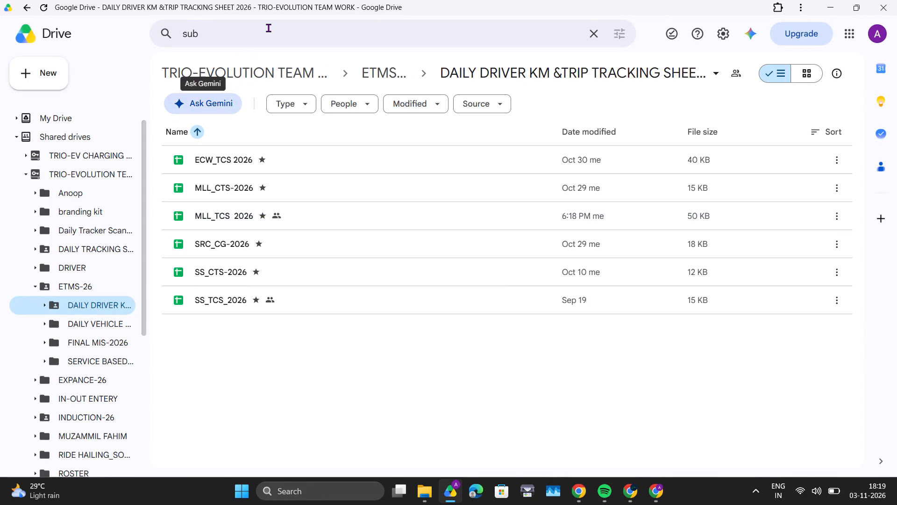
pyautogui.doubleClick(268, 28)
pyautogui.press('BackSpace')
pyautogui.press('BackSpace')
pyautogui.press('BackSpace')
pyautogui.press('BackSpace')
pyautogui.press('BackSpace')
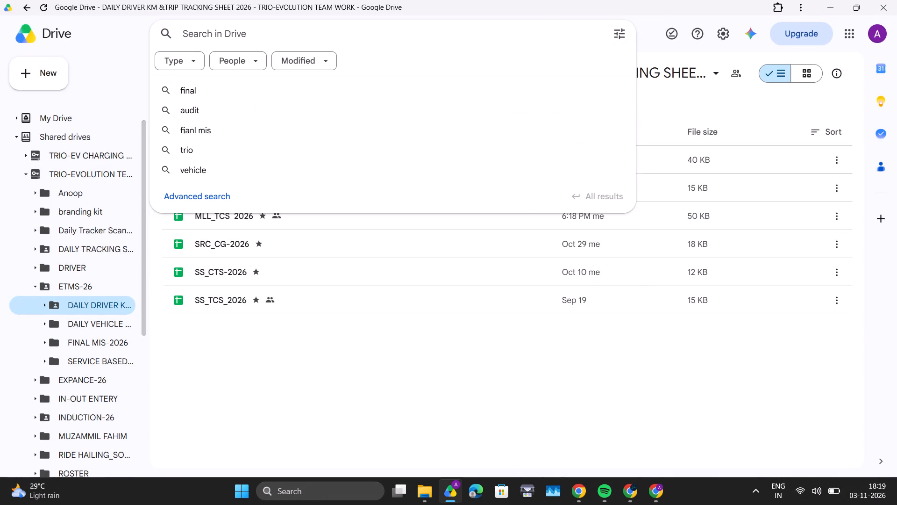
pyautogui.click(268, 28)
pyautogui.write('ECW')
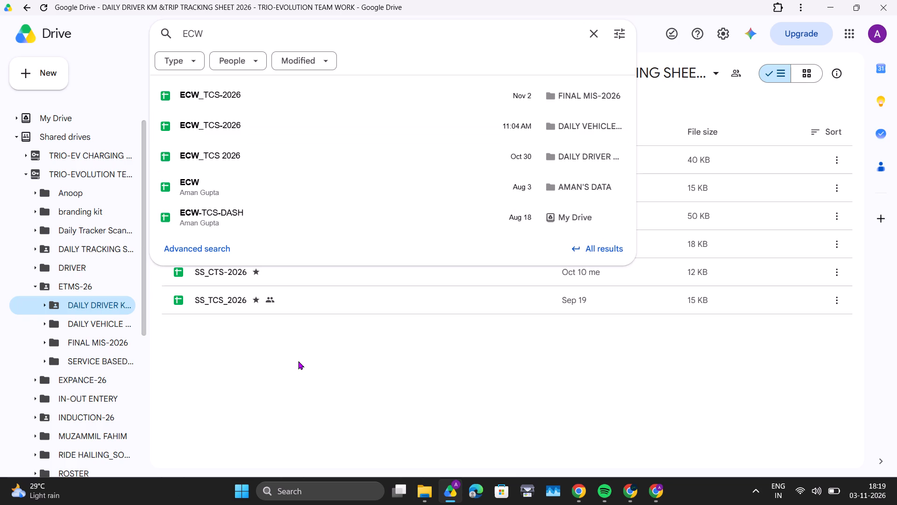
pyautogui.click(298, 361)
pyautogui.doubleClick(230, 169)
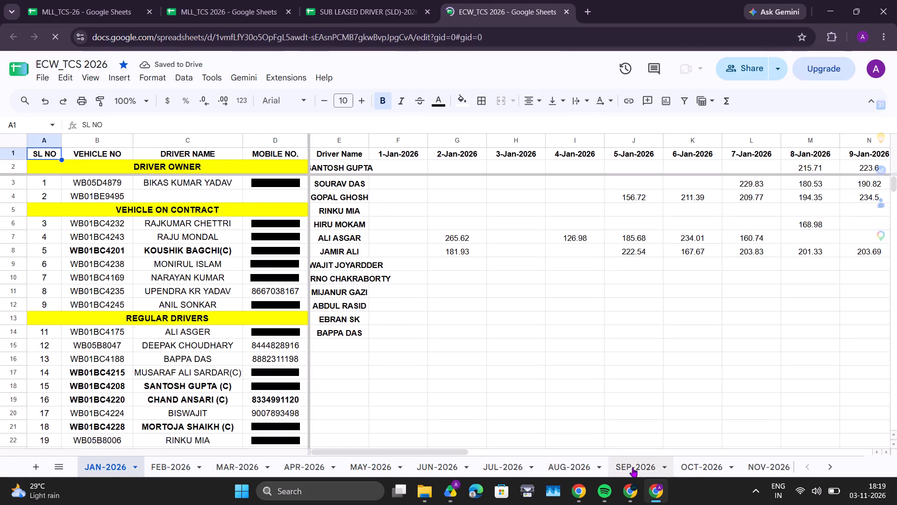
# Copy columns A to C, holding serial numbers, driver names and mobile numbers, from the OCT-2026 sheet.
pyautogui.click(633, 468)
pyautogui.hscroll(-3, 633, 468)
pyautogui.click(633, 468)
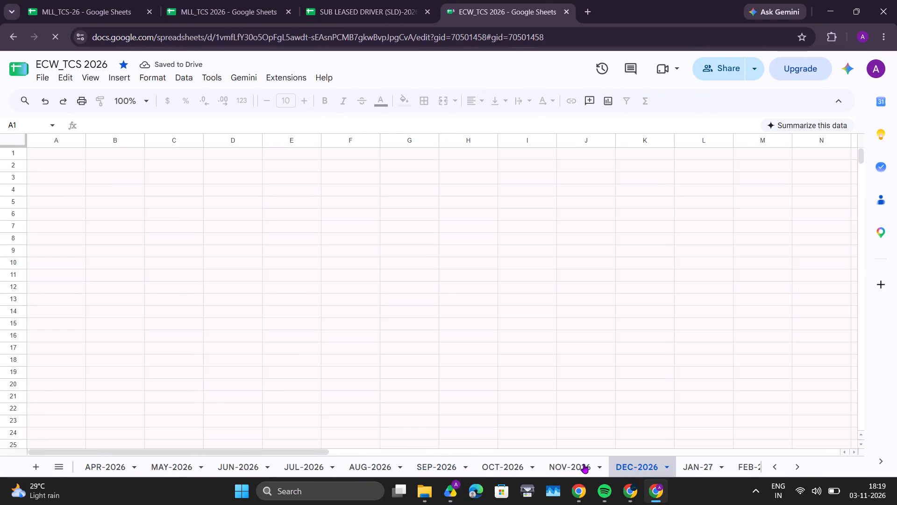
pyautogui.click(514, 465)
pyautogui.scroll(1, 401, 257)
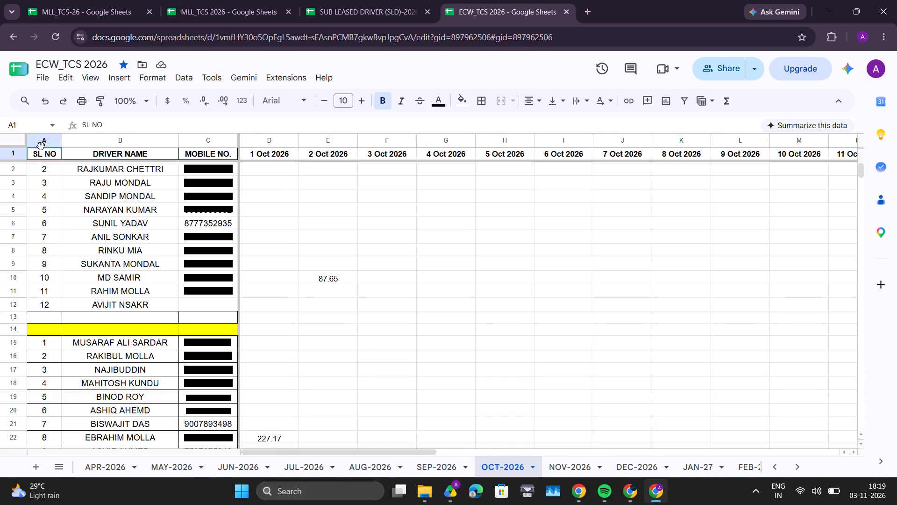
pyautogui.moveTo(41, 143); pyautogui.dragTo(190, 178)
pyautogui.rightClick(190, 178)
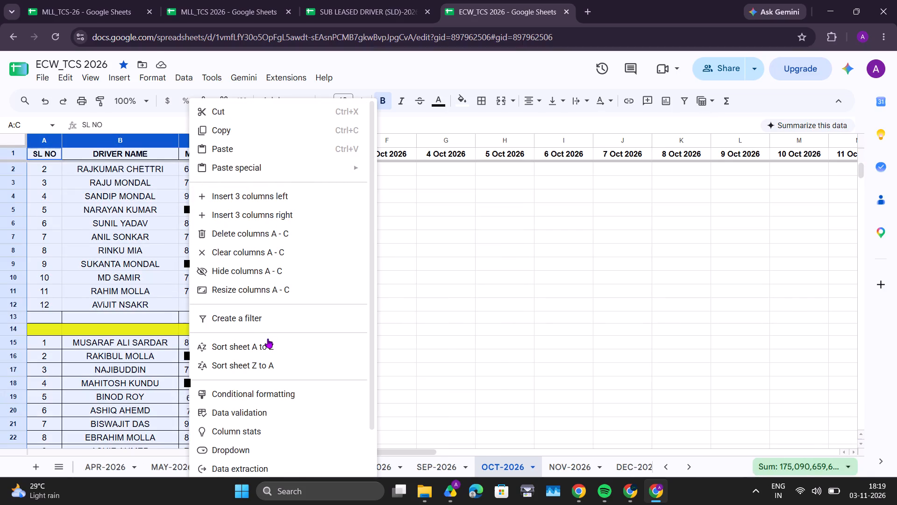
pyautogui.click(281, 125)
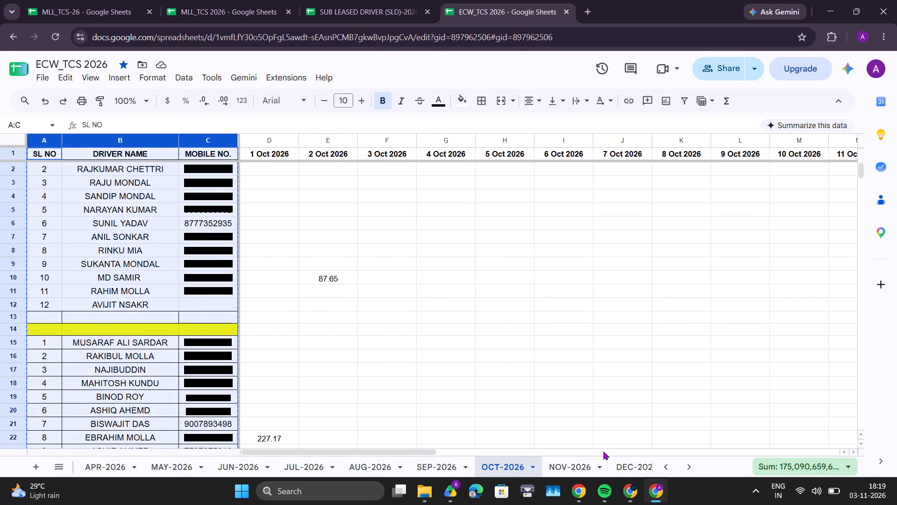
# Clear the old vehicle and driver entries in A2:D37 on the NOV-2026 sheet.
pyautogui.click(582, 462)
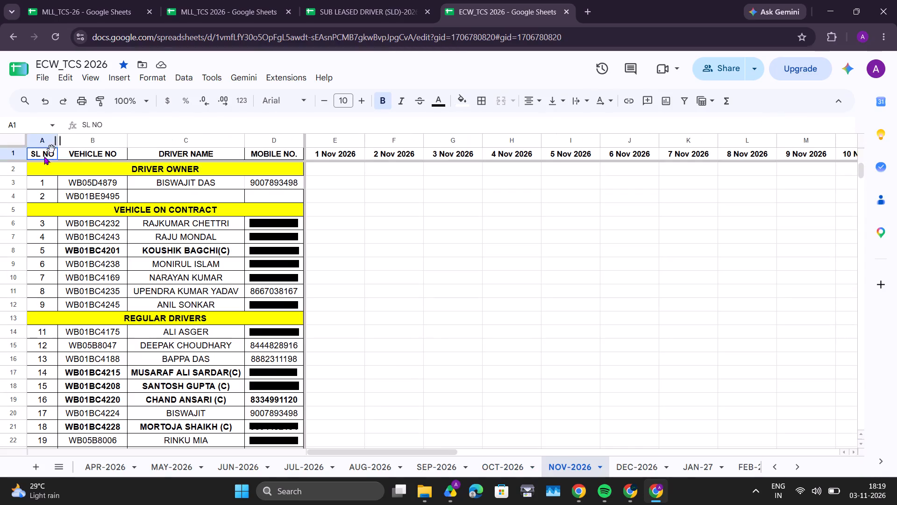
pyautogui.moveTo(39, 168); pyautogui.dragTo(222, 501)
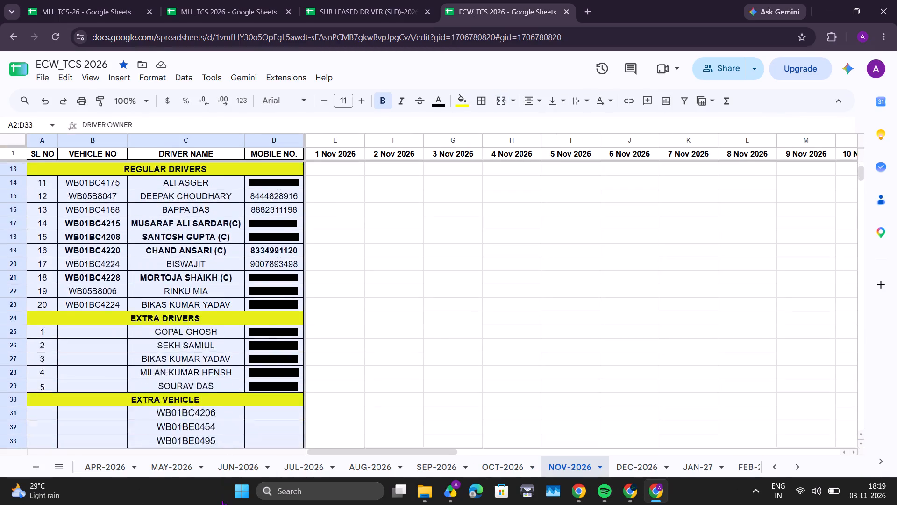
pyautogui.moveTo(222, 501); pyautogui.dragTo(222, 504)
pyautogui.press('BackSpace')
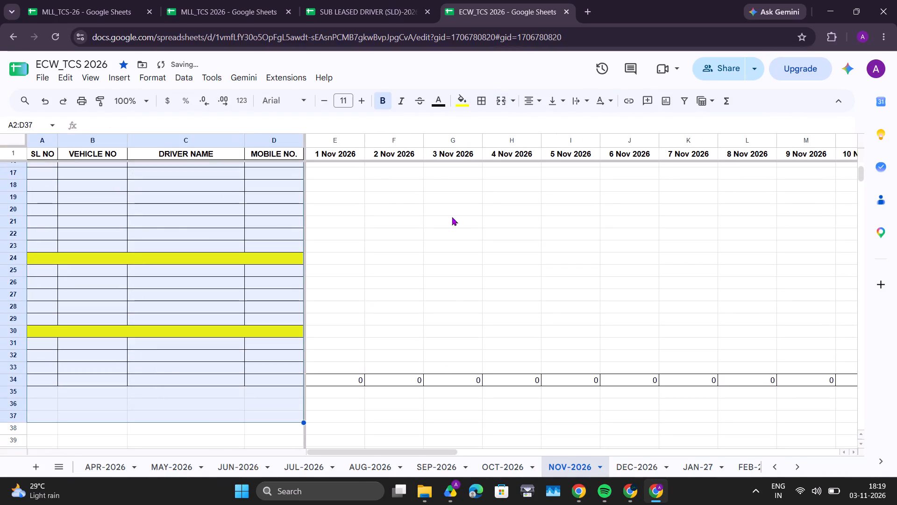
# Strip the fill colour, borders and merged cells from A2:D37 on the NOV-2026 sheet.
pyautogui.click(465, 105)
pyautogui.click(474, 129)
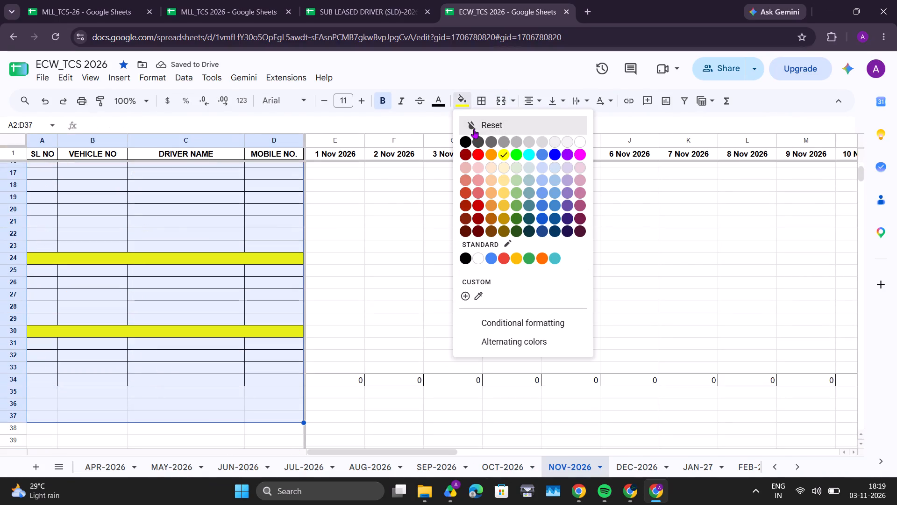
pyautogui.click(480, 96)
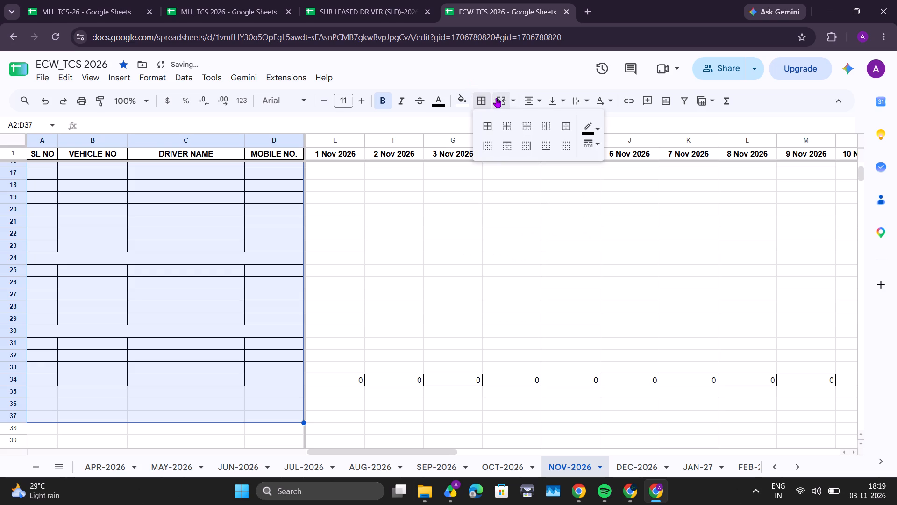
pyautogui.click(498, 98)
pyautogui.click(498, 98)
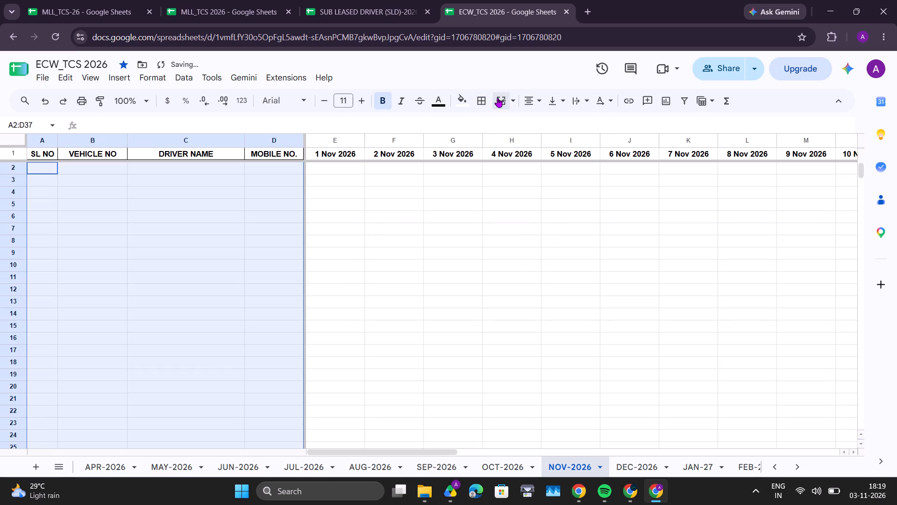
# Delete the VEHICLE NO column from the NOV-2026 sheet.
pyautogui.scroll(6, 344, 272)
pyautogui.click(97, 140)
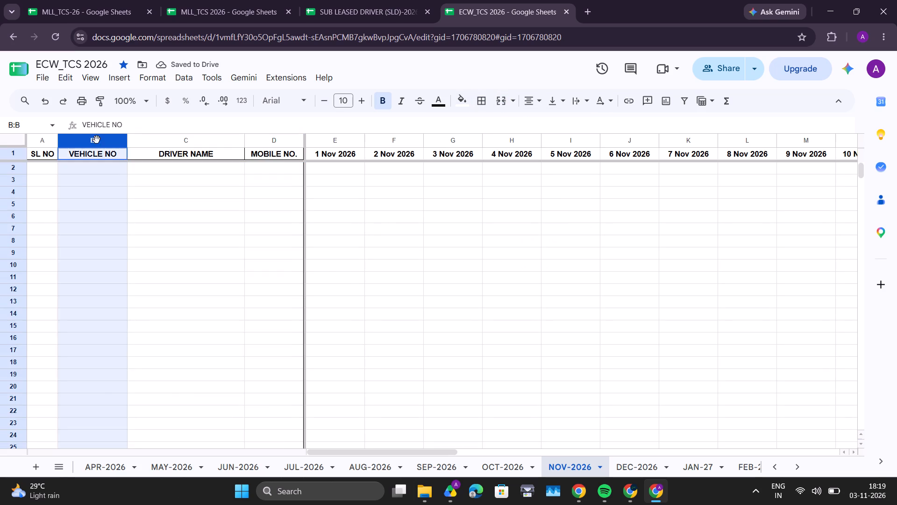
pyautogui.rightClick(97, 140)
pyautogui.click(142, 230)
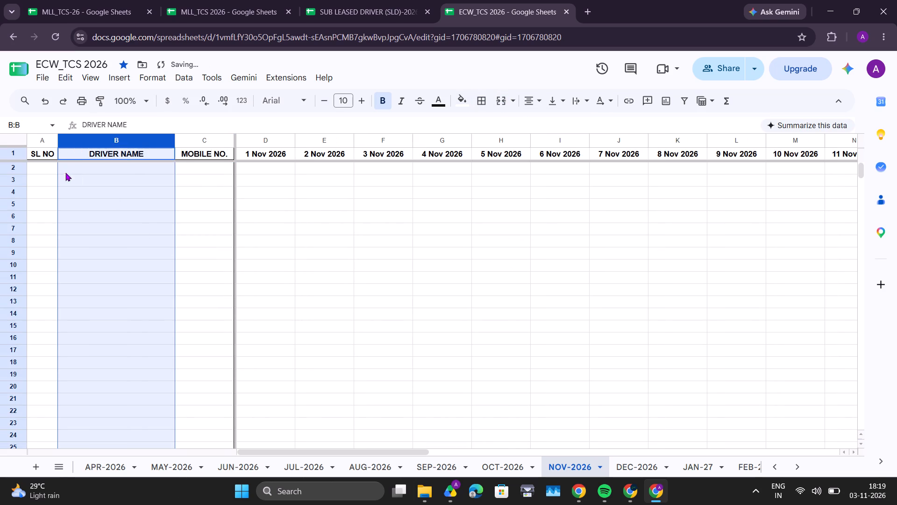
# Paste the copied October driver list into the NOV-2026 sheet starting at cell A2.
pyautogui.click(50, 171)
pyautogui.hotkey('ctrl', 'v')
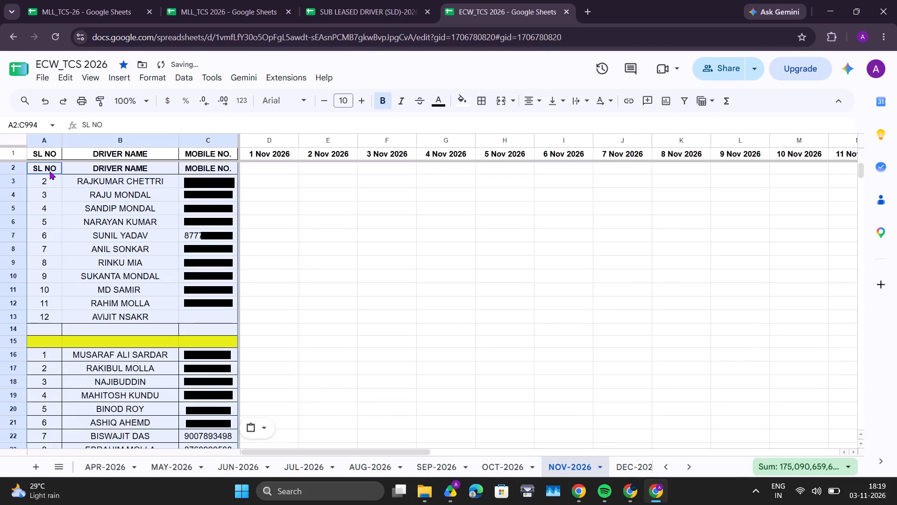
pyautogui.click(270, 207)
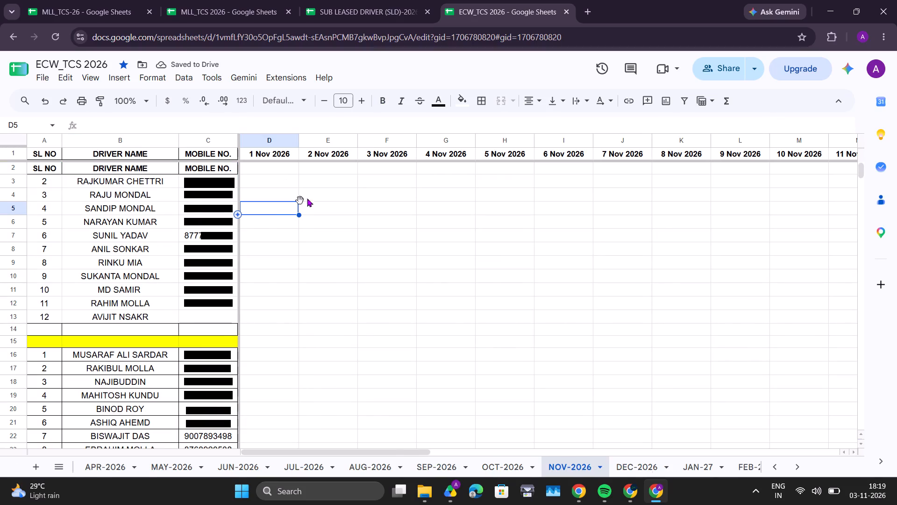
# Delete the duplicate header row 2 from the NOV-2026 sheet.
pyautogui.click(14, 170)
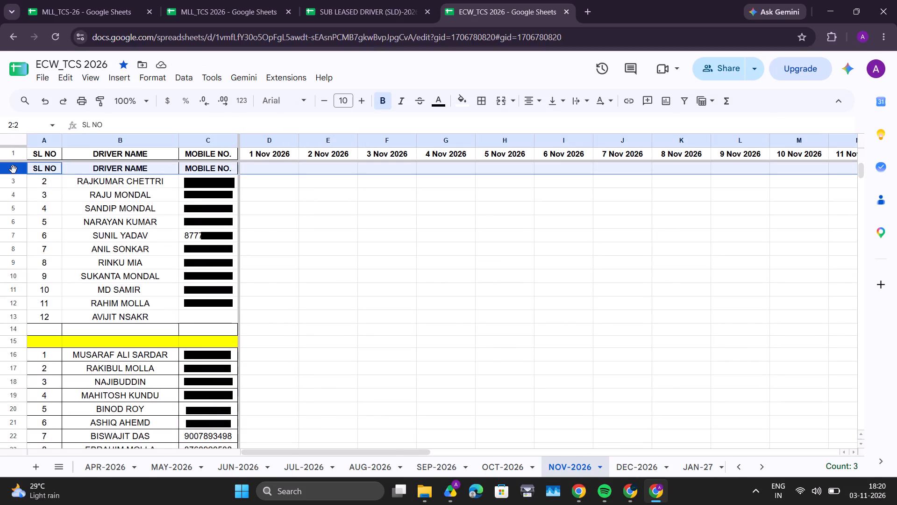
pyautogui.press('Delete')
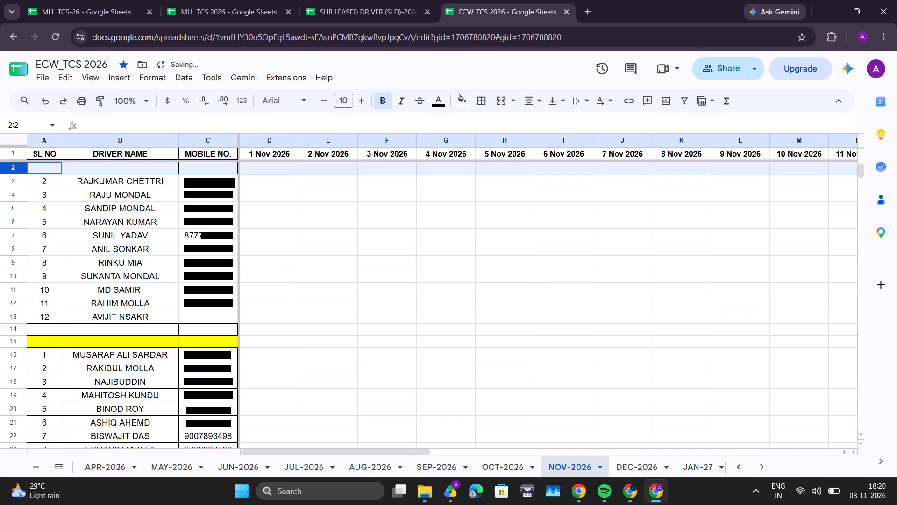
pyautogui.rightClick(14, 170)
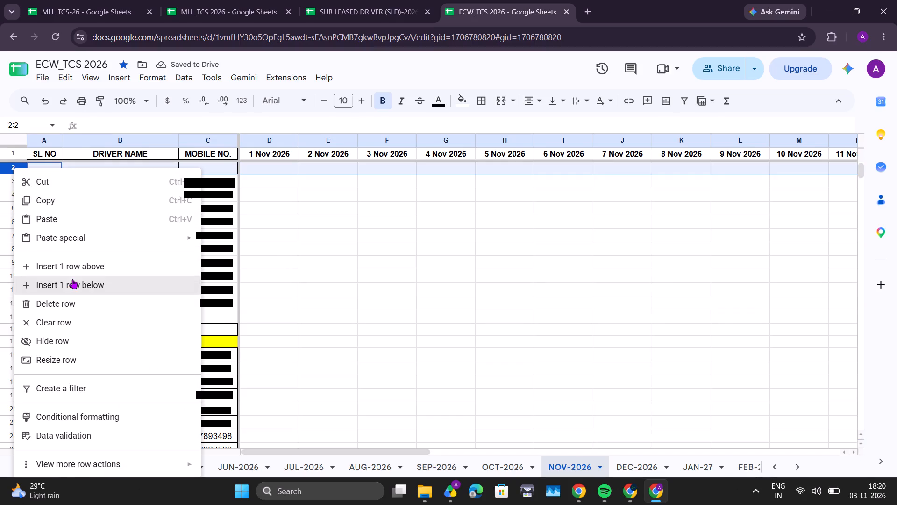
pyautogui.click(75, 307)
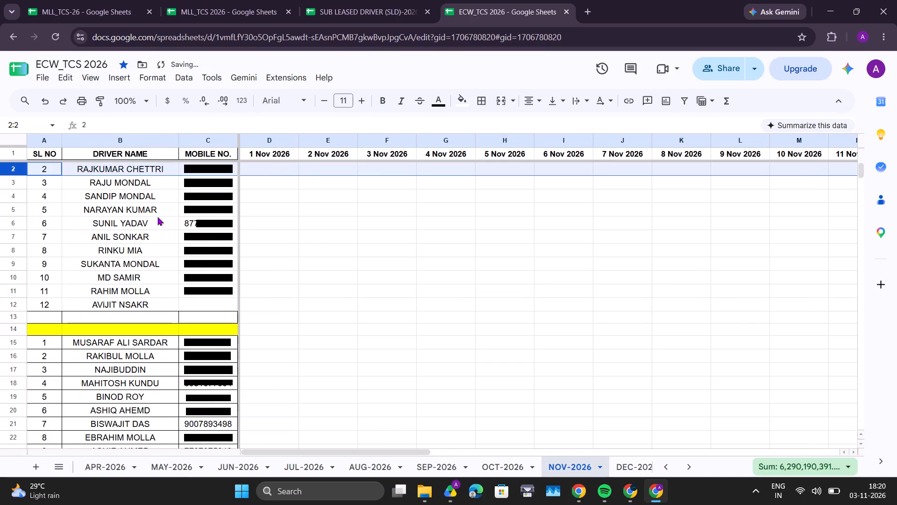
pyautogui.click(263, 171)
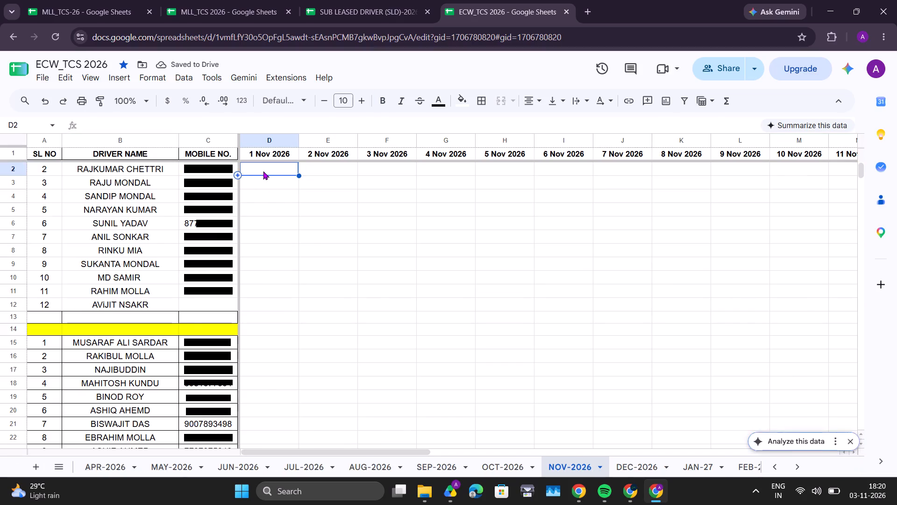
# Delete the blank row 13 just above the yellow divider row on the NOV-2026 sheet.
pyautogui.click(9, 314)
pyautogui.click(9, 318)
pyautogui.rightClick(9, 318)
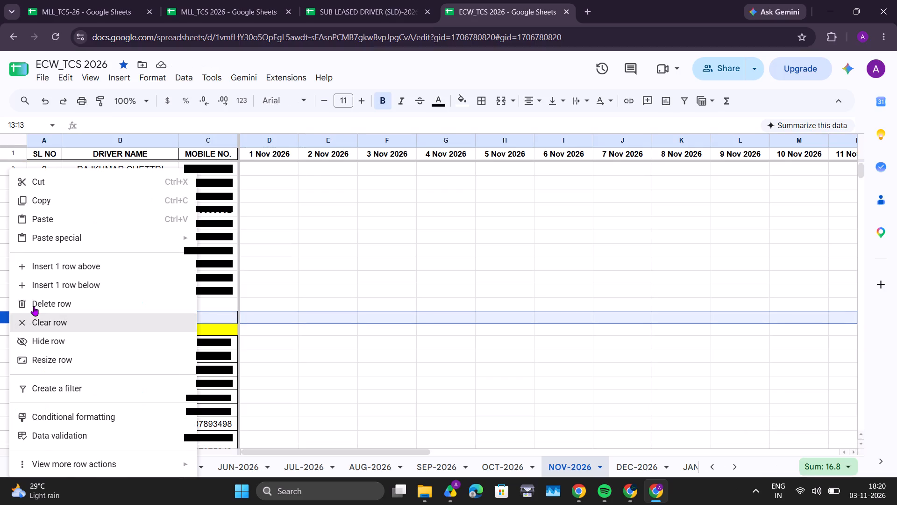
pyautogui.click(34, 306)
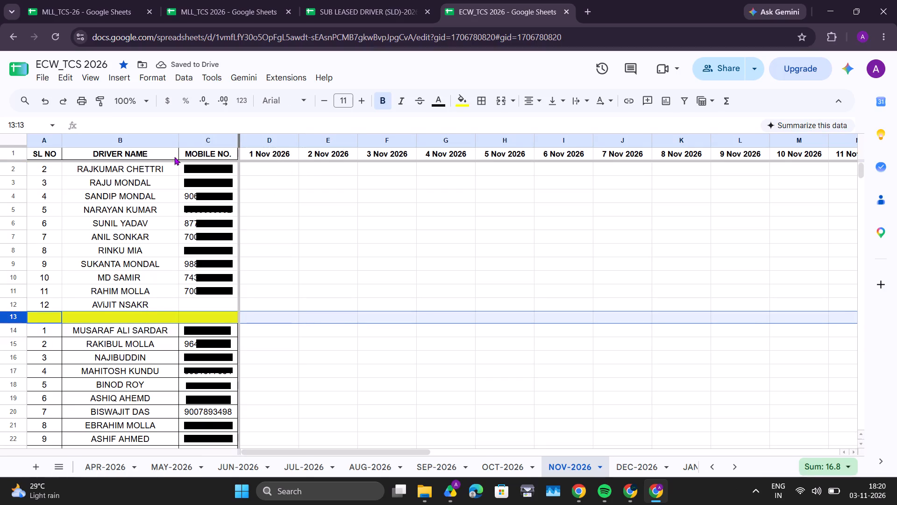
pyautogui.click(281, 172)
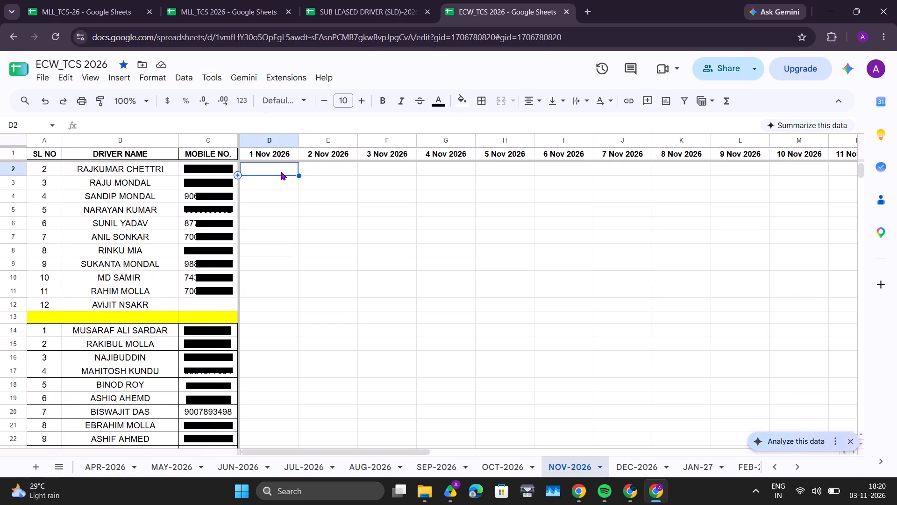
# Search the NOV-2026 sheet for HASI and look through the driver list down to the TOTAL row.
pyautogui.hotkey('ctrl', 'f')
pyautogui.keyDown('ctrl'); pyautogui.click(281, 308); pyautogui.keyUp('ctrl')
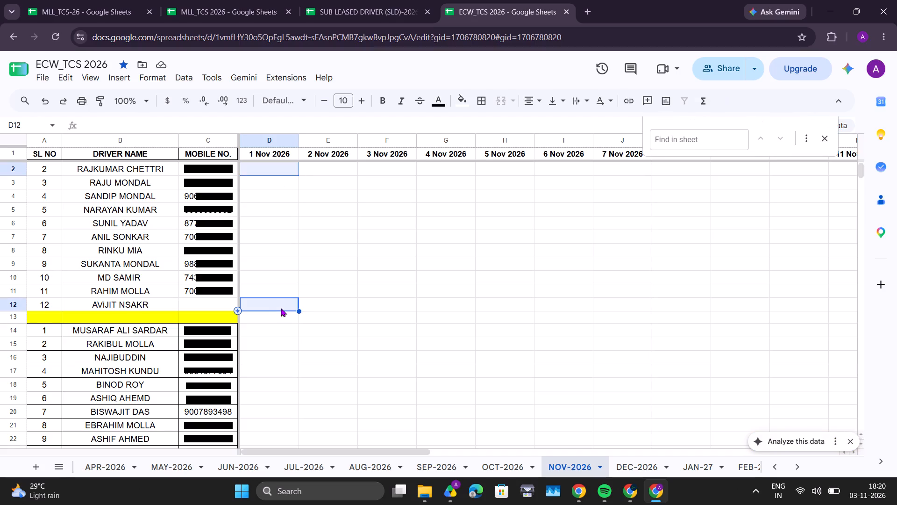
pyautogui.click(281, 308)
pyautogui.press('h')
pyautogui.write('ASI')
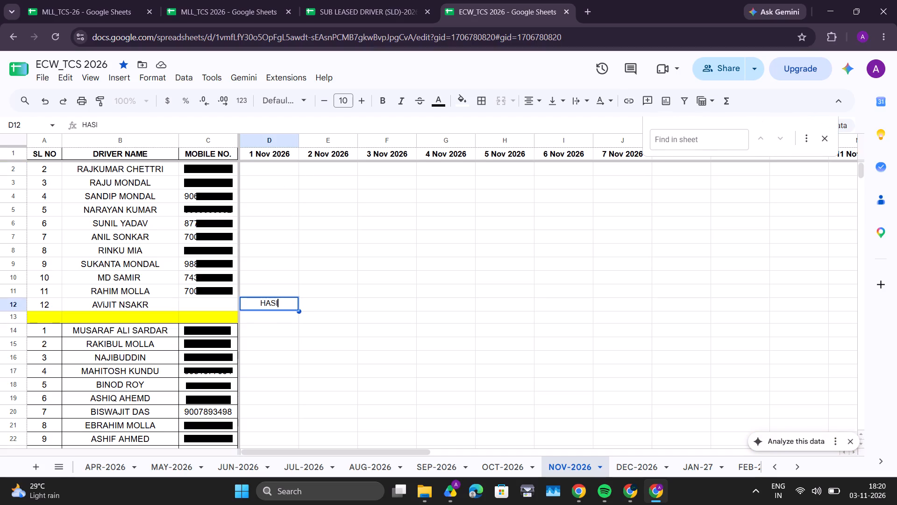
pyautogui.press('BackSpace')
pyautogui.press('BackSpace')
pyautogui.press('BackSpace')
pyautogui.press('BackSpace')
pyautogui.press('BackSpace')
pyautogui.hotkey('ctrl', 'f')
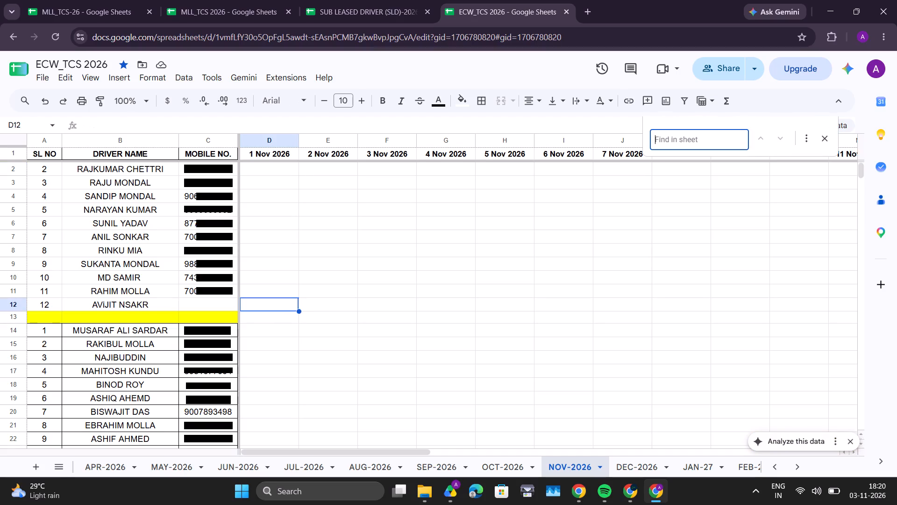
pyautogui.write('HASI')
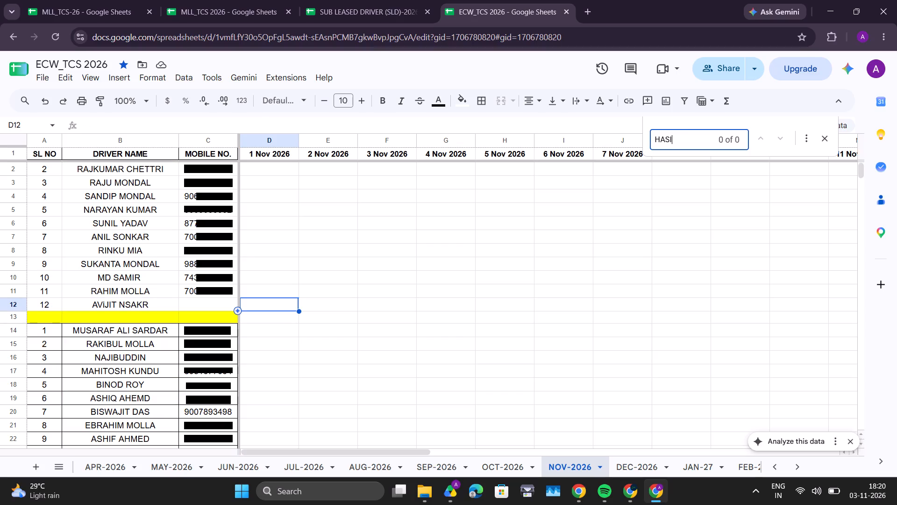
pyautogui.scroll(-3, 281, 308)
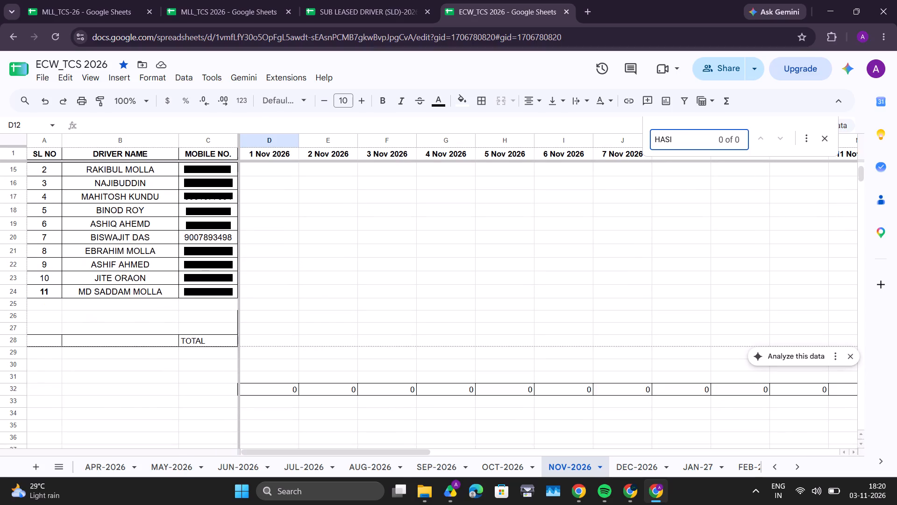
pyautogui.click(53, 300)
pyautogui.scroll(4, 53, 300)
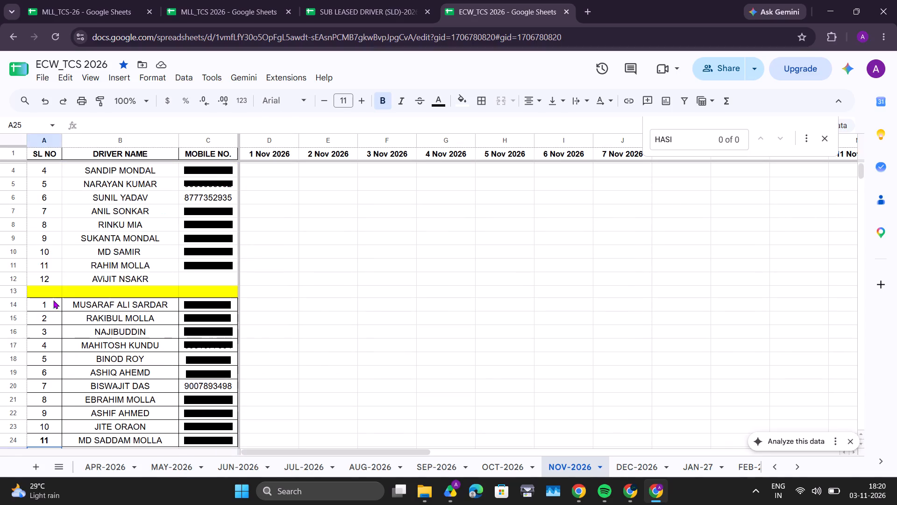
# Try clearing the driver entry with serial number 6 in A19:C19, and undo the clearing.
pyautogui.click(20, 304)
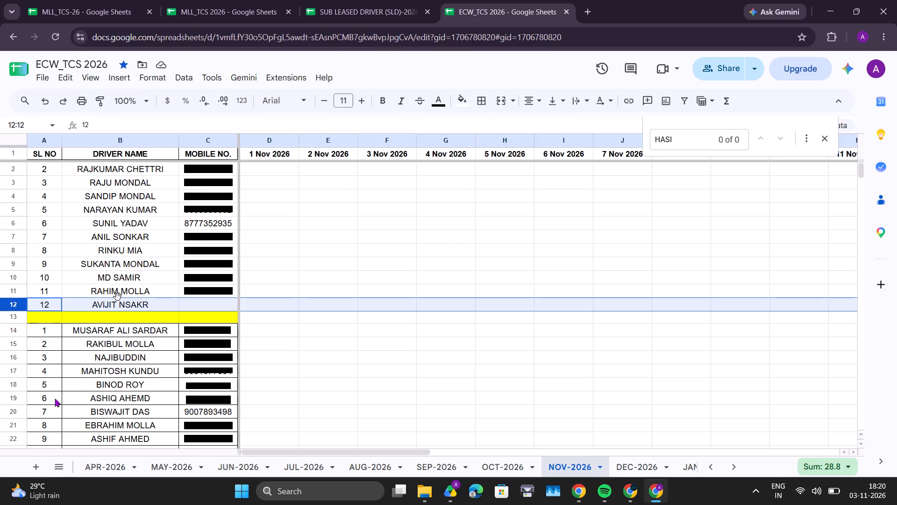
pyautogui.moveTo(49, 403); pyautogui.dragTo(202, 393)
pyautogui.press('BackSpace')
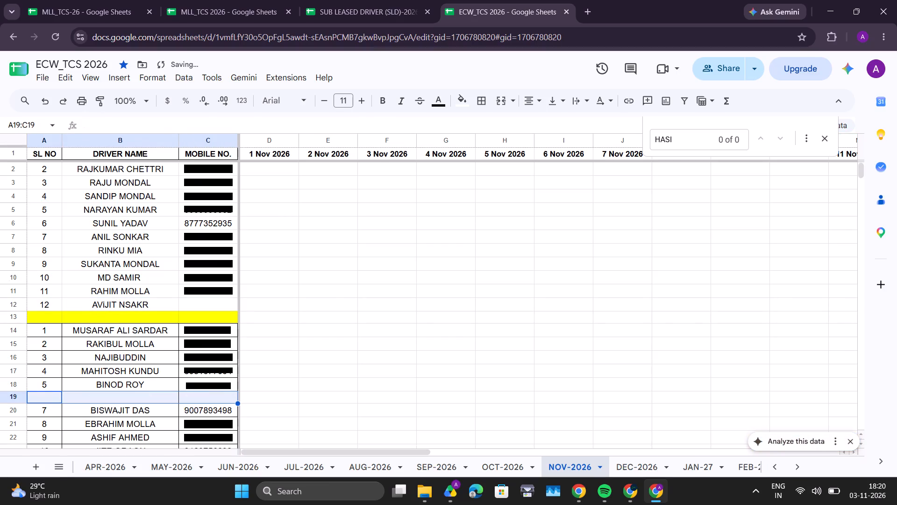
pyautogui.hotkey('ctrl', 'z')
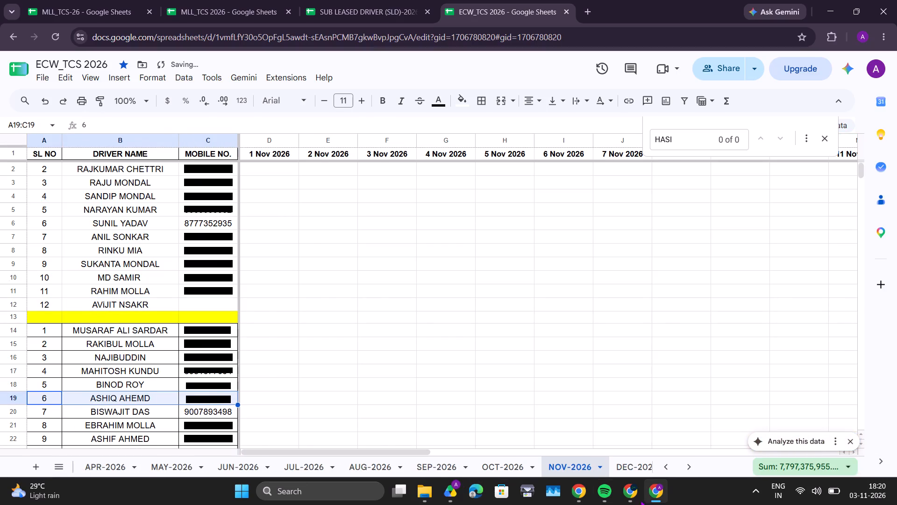
# Clear the driver entry in A19:C19 on the NOV-2026 sheet after checking the OCT-2026 driver list.
pyautogui.click(504, 465)
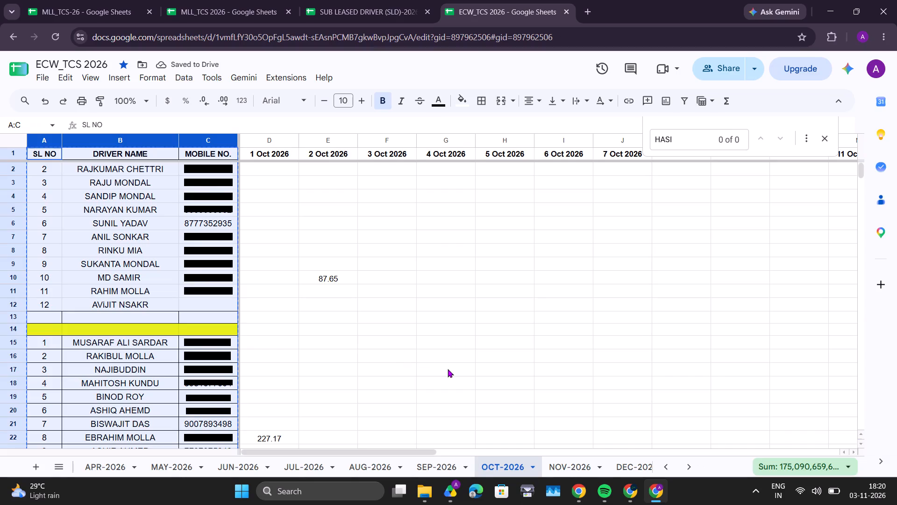
pyautogui.scroll(-2, 399, 351)
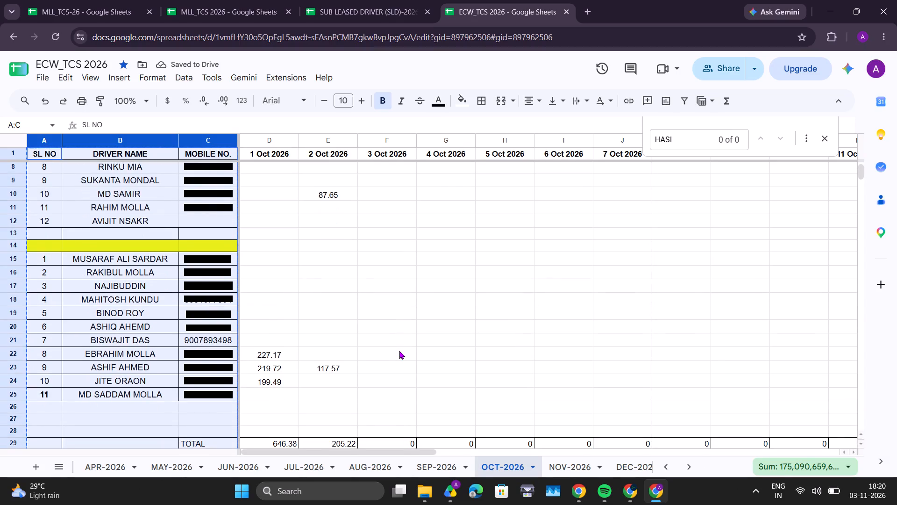
pyautogui.click(570, 461)
pyautogui.scroll(-1, 379, 364)
pyautogui.press('BackSpace')
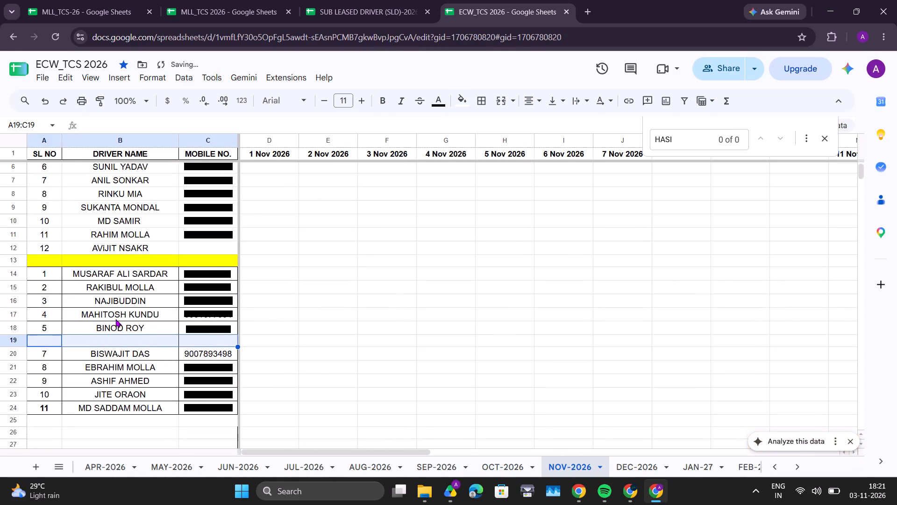
pyautogui.click(99, 325)
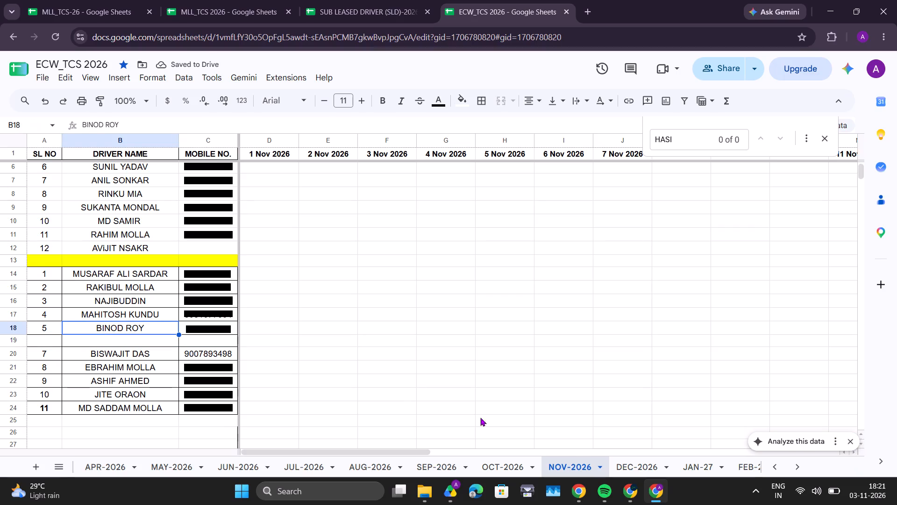
# Review the drivers' daily entries and total KM on the OCT-2026 sheet, and return to the NOV-2026 sheet.
pyautogui.click(648, 463)
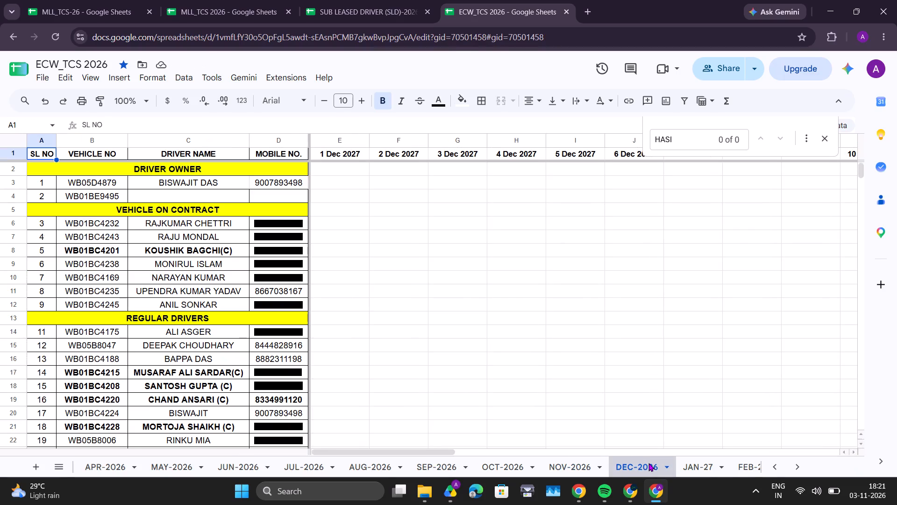
pyautogui.click(591, 466)
pyautogui.click(516, 465)
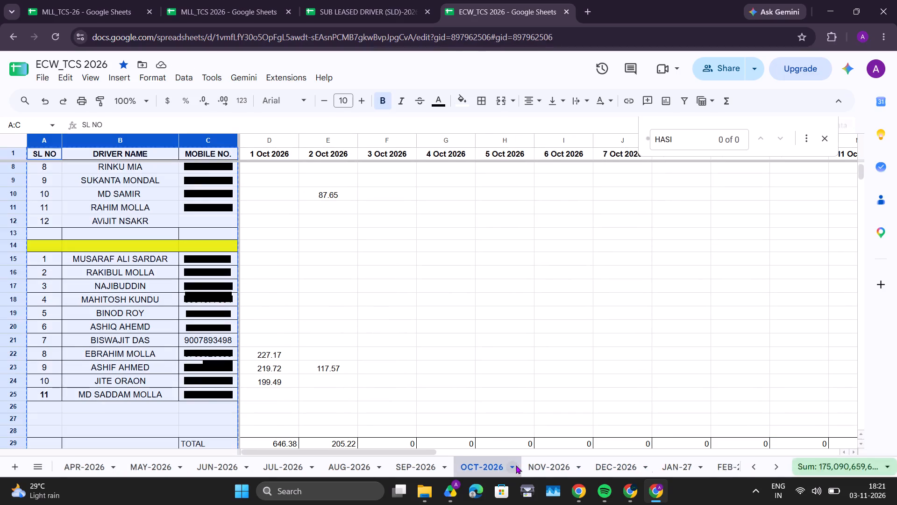
pyautogui.hscroll(8, 505, 285)
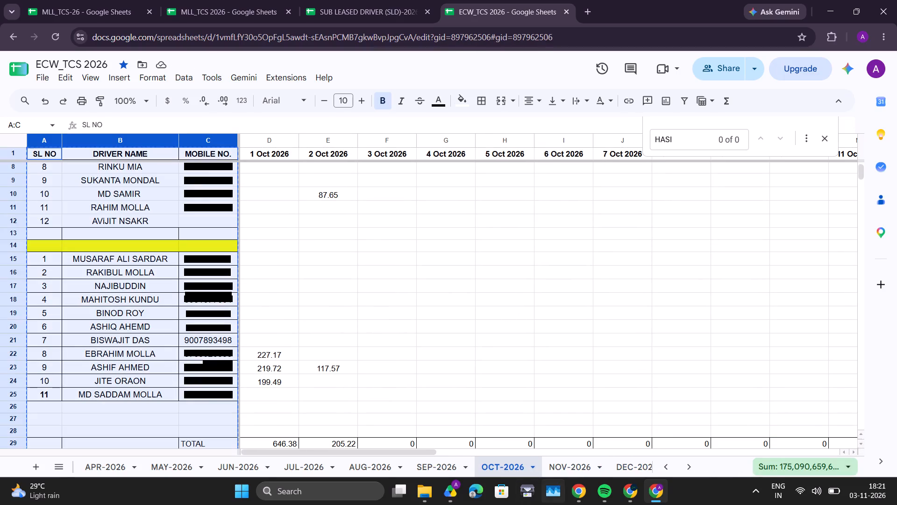
pyautogui.hscroll(-9, 496, 363)
pyautogui.hscroll(2, 496, 363)
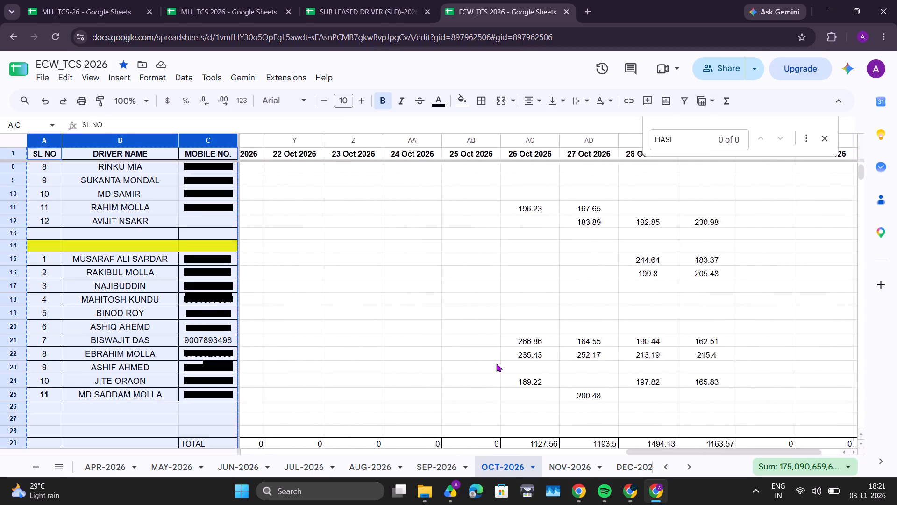
pyautogui.hscroll(11, 496, 363)
pyautogui.hscroll(-14, 496, 363)
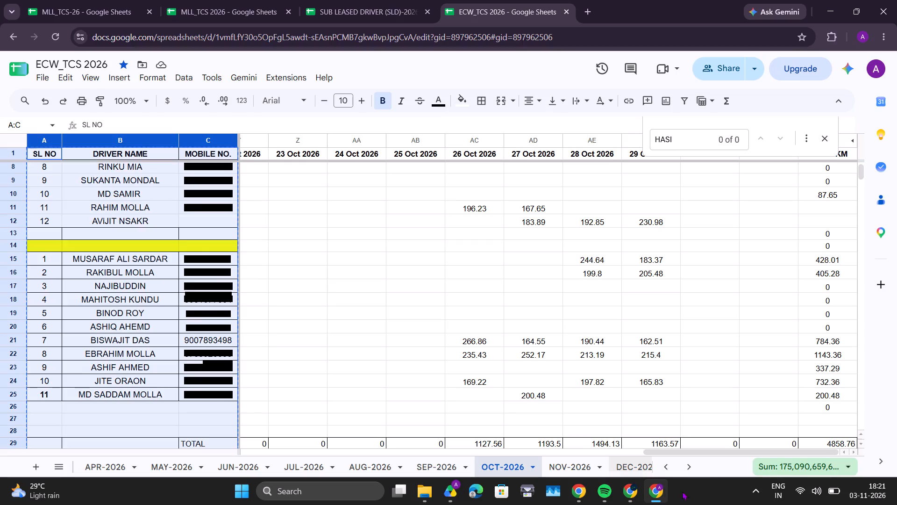
pyautogui.click(522, 294)
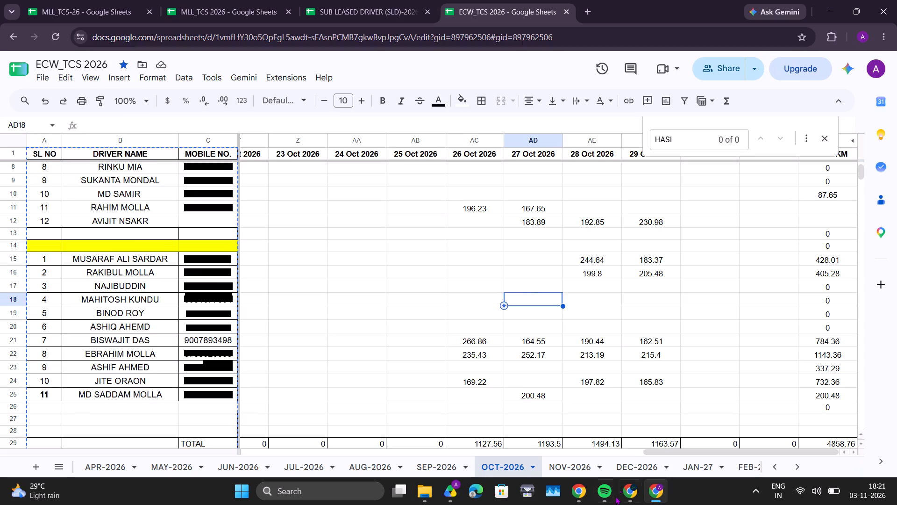
pyautogui.click(579, 468)
pyautogui.hscroll(2, 382, 303)
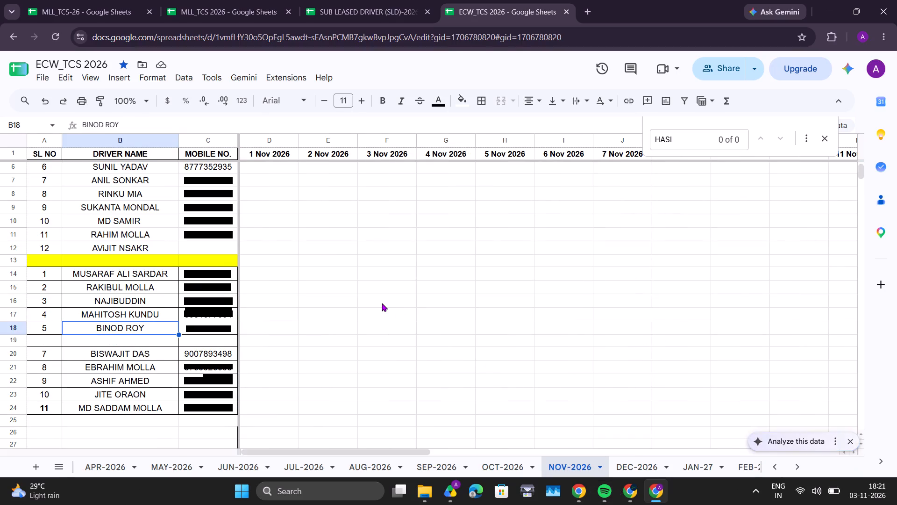
pyautogui.hscroll(5, 382, 303)
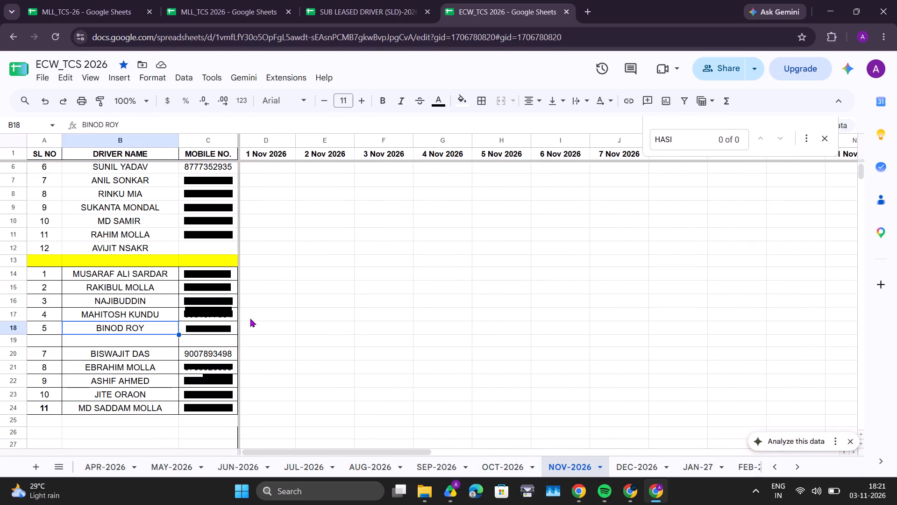
# Fill the serial numbers from A17:A18 down to A24 so the second driver group runs 4 to 11.
pyautogui.click(105, 339)
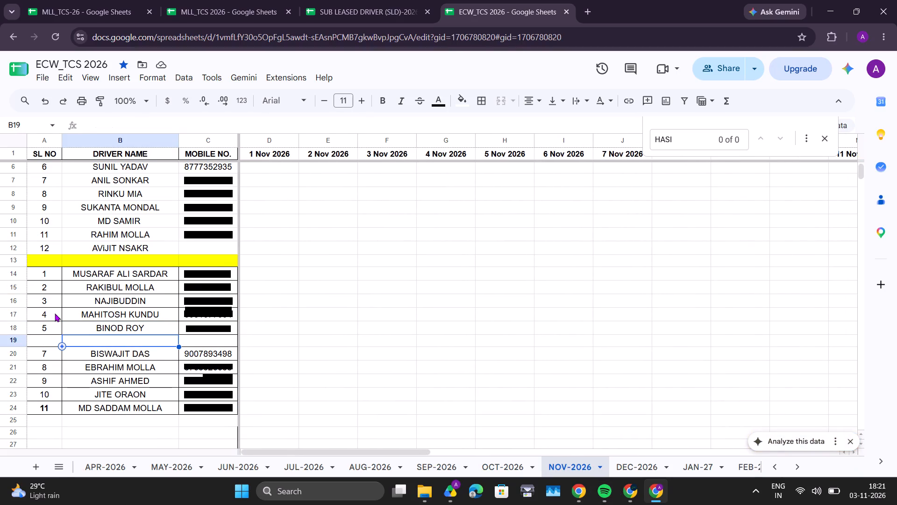
pyautogui.moveTo(55, 313); pyautogui.dragTo(53, 335)
pyautogui.moveTo(62, 334); pyautogui.dragTo(58, 410)
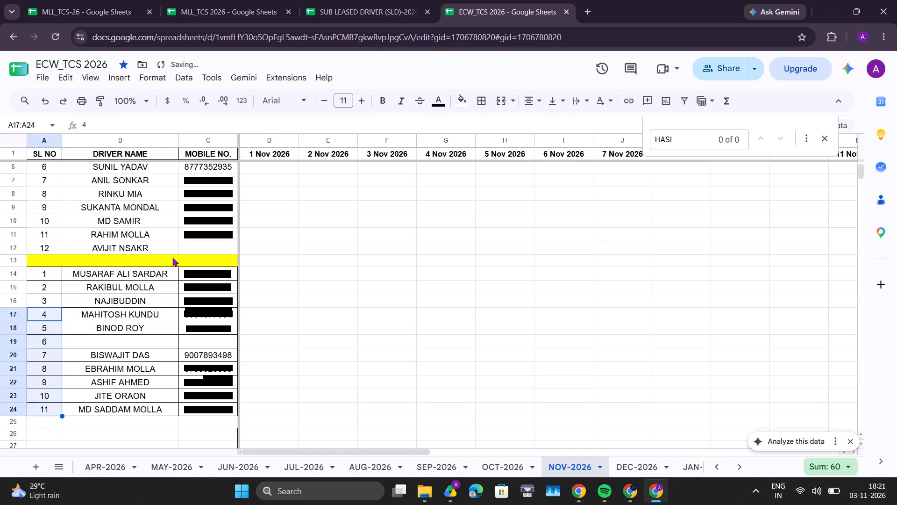
# Enter the new driver's name in B19, beside serial number 6.
pyautogui.click(103, 344)
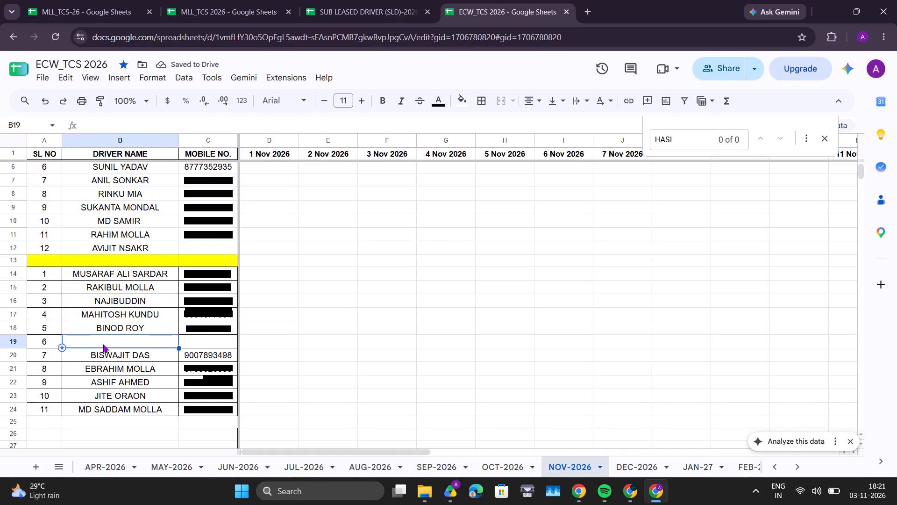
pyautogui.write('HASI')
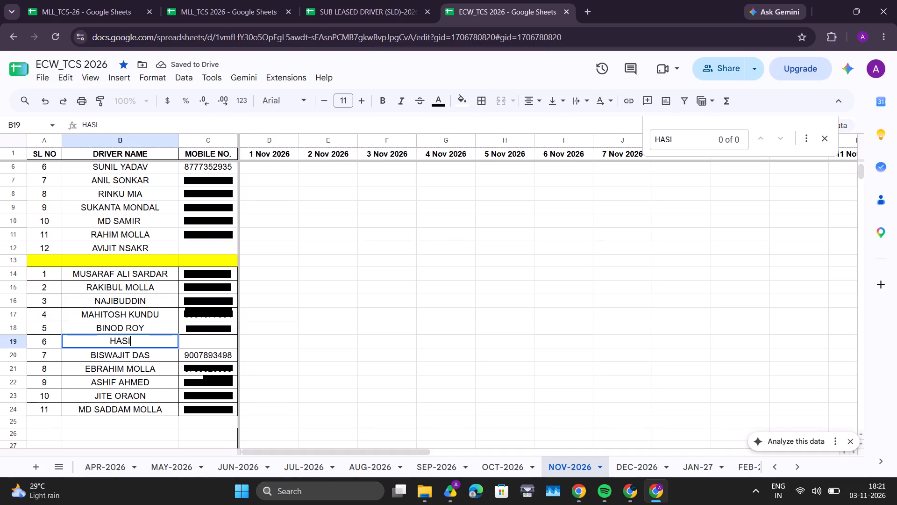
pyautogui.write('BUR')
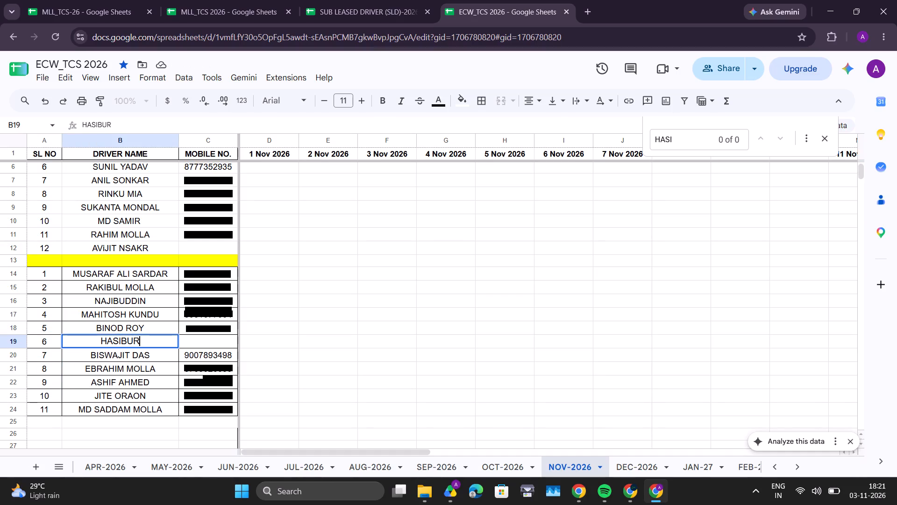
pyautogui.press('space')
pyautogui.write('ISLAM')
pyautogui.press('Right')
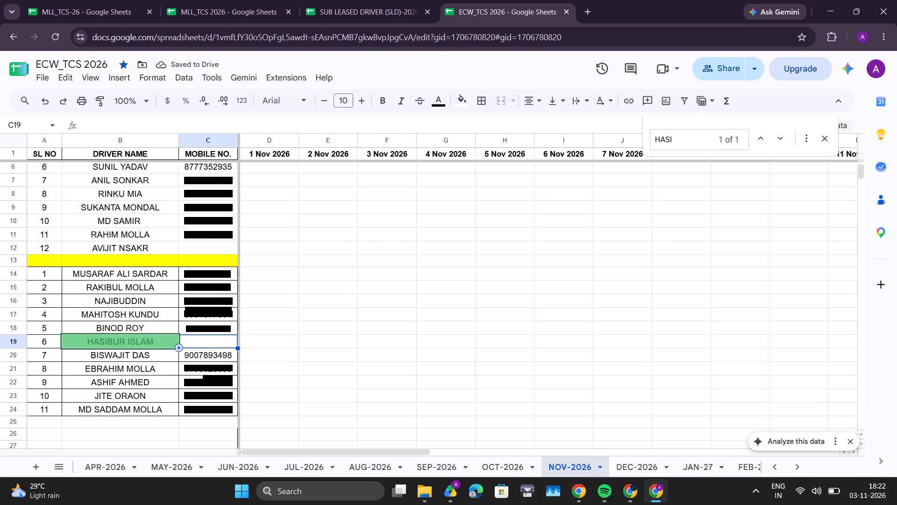
# Enter the new driver's mobile number in C19, beside serial number 6 of the second group.
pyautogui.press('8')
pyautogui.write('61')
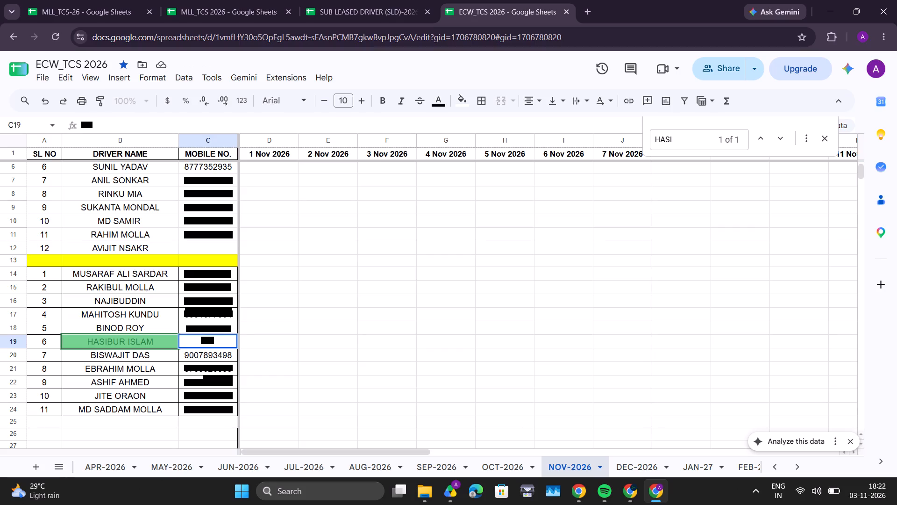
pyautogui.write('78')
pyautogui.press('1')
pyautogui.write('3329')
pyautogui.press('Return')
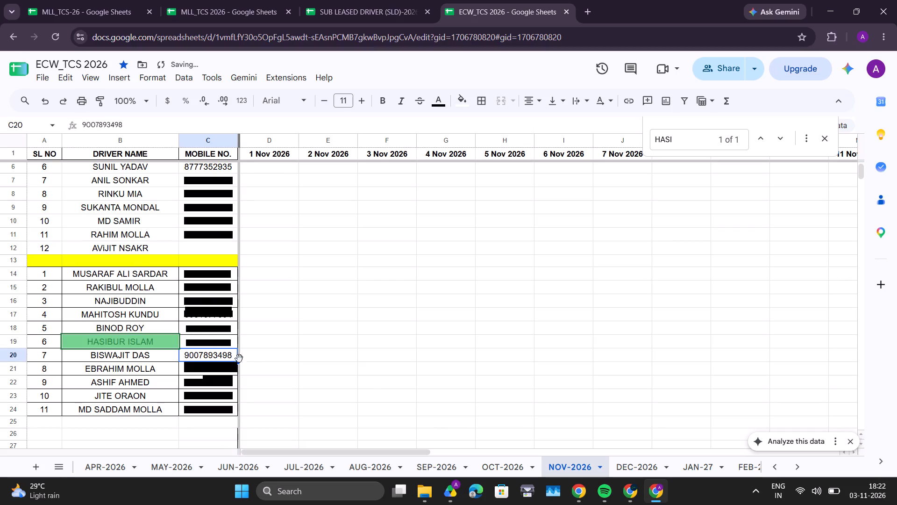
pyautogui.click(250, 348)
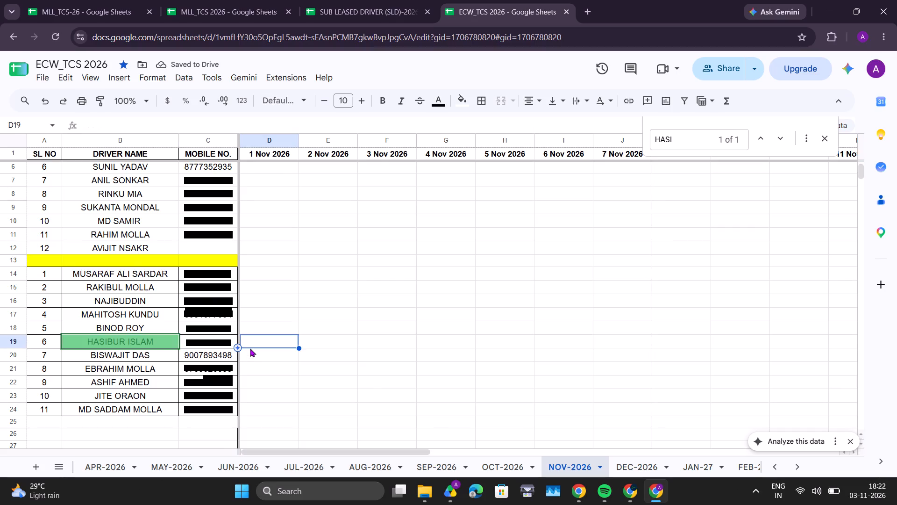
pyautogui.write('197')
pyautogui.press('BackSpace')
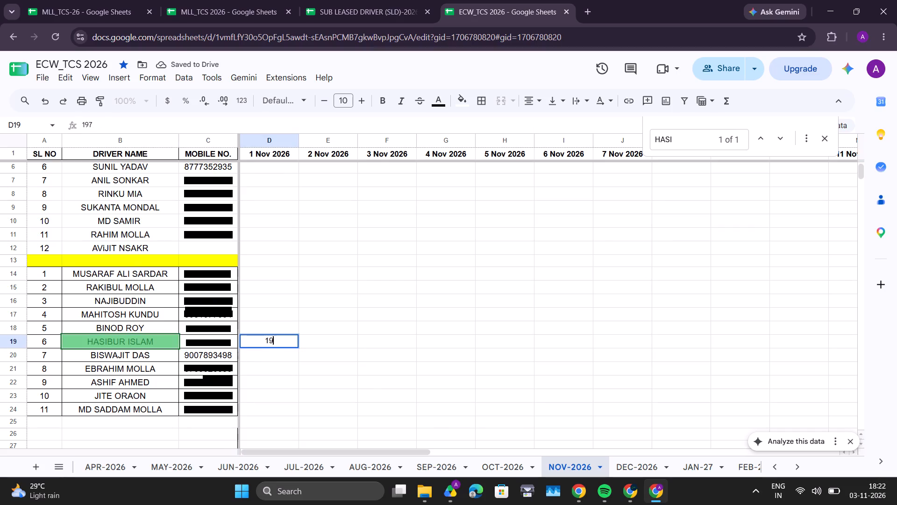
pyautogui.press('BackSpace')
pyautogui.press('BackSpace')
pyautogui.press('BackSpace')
# Enter 197.58 in E19 as the 2 Nov 2026 value for the driver at serial number 6.
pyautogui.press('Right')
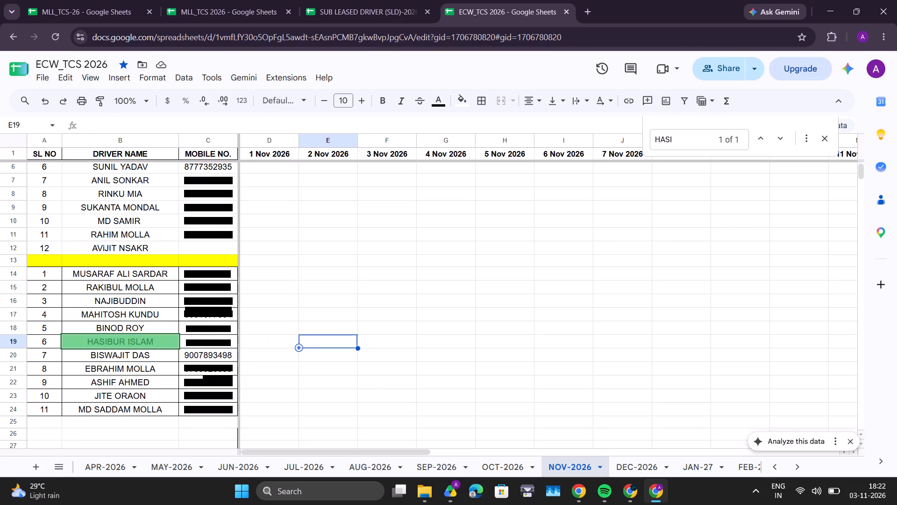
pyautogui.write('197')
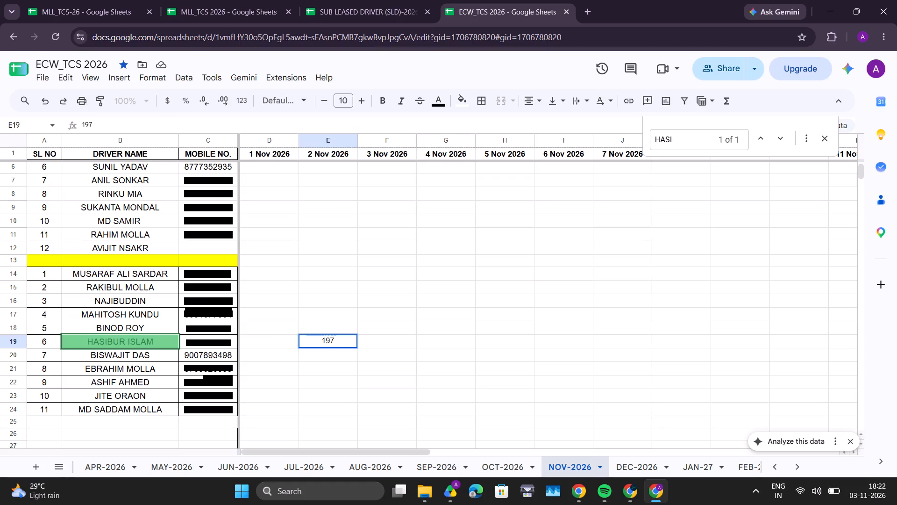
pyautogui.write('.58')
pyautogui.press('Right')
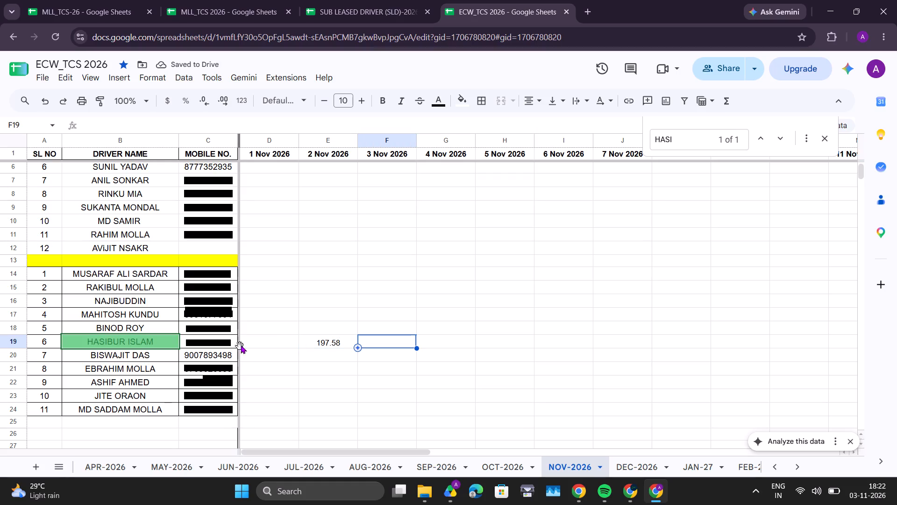
# Enter 177.34 in E11 as the 2 Nov 2026 value for the first group's driver at serial number 11.
pyautogui.scroll(2, 250, 338)
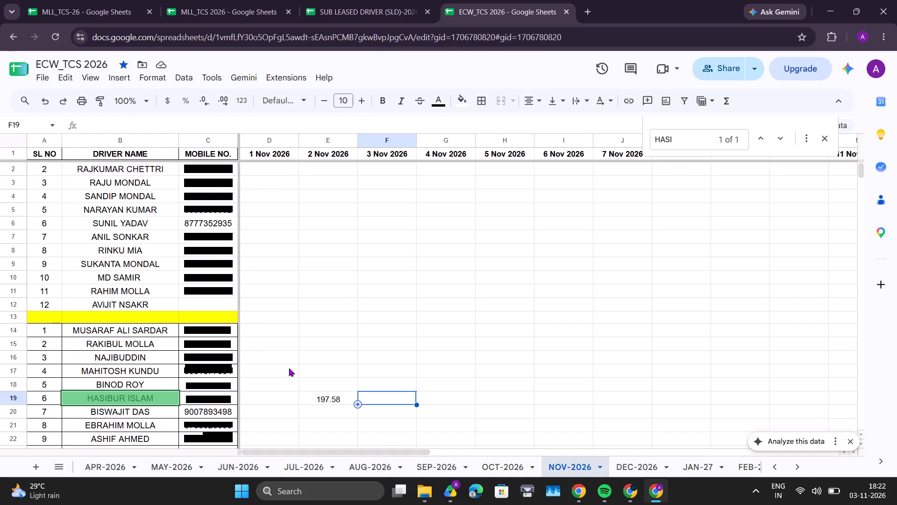
pyautogui.scroll(1, 289, 368)
pyautogui.click(320, 283)
pyautogui.click(321, 289)
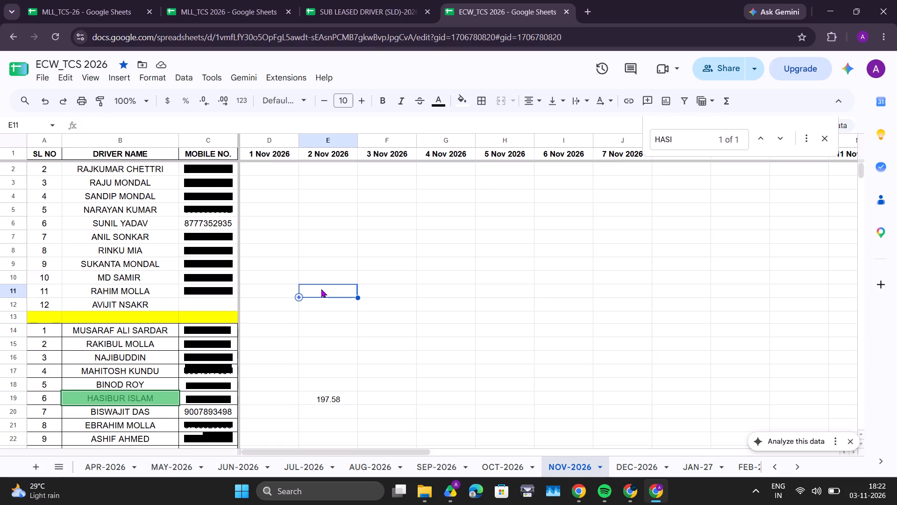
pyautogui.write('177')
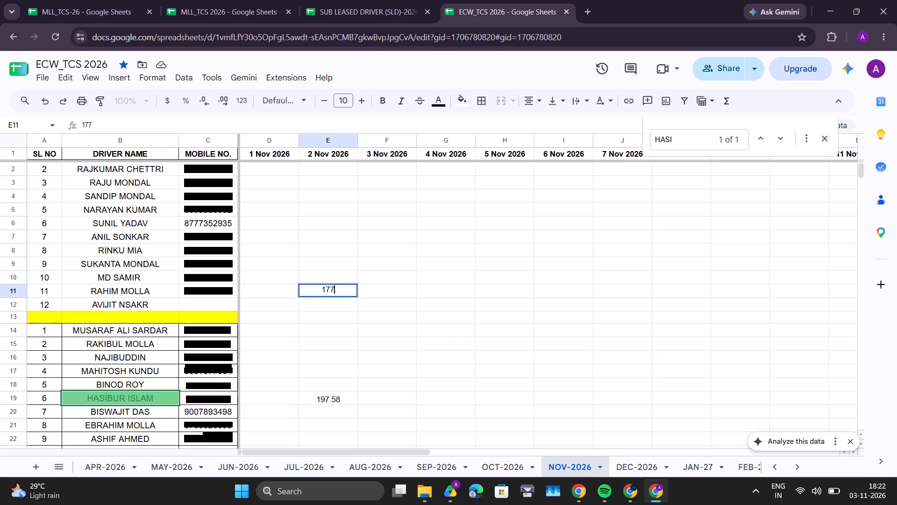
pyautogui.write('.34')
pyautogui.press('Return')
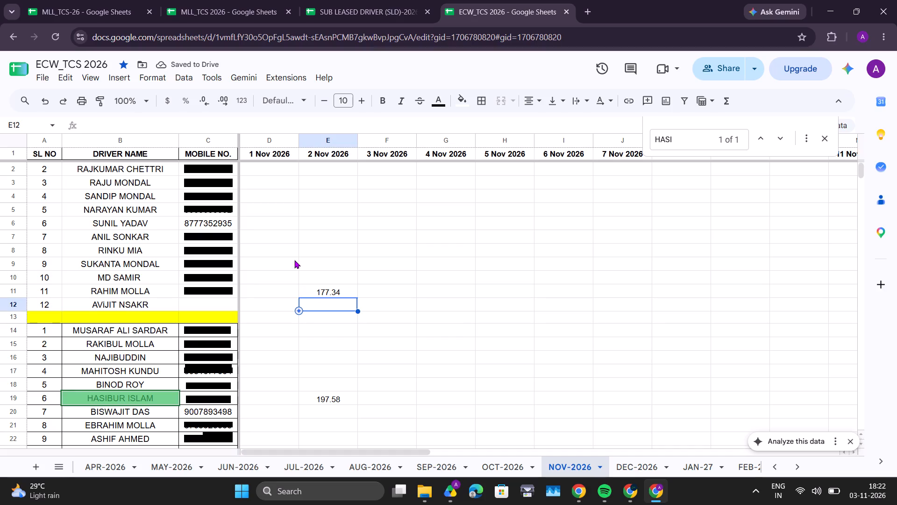
# Enter 194.51 in E12 as the 2 Nov 2026 value for the first group's driver at serial number 12.
pyautogui.scroll(-2, 297, 255)
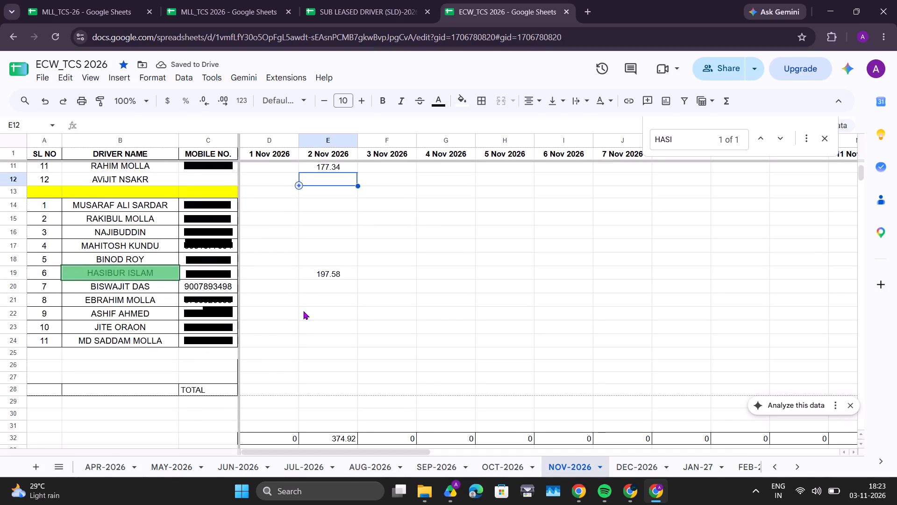
pyautogui.scroll(4, 303, 310)
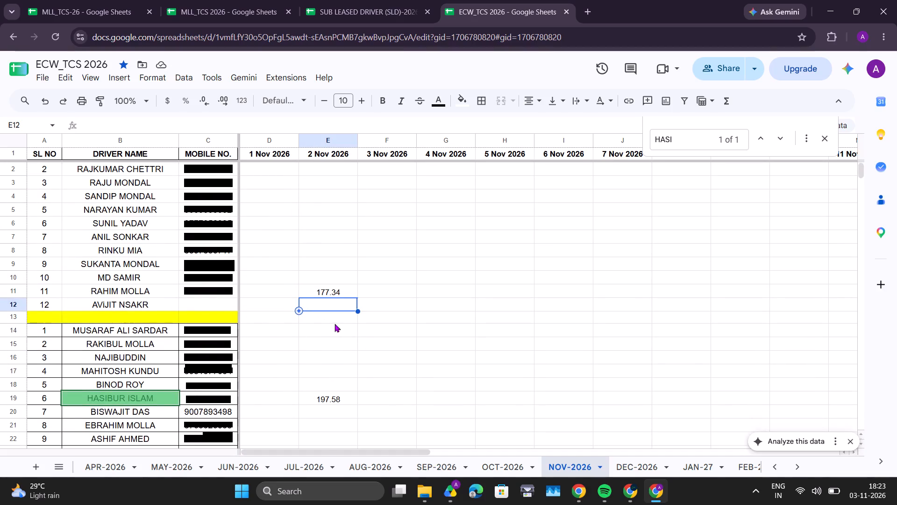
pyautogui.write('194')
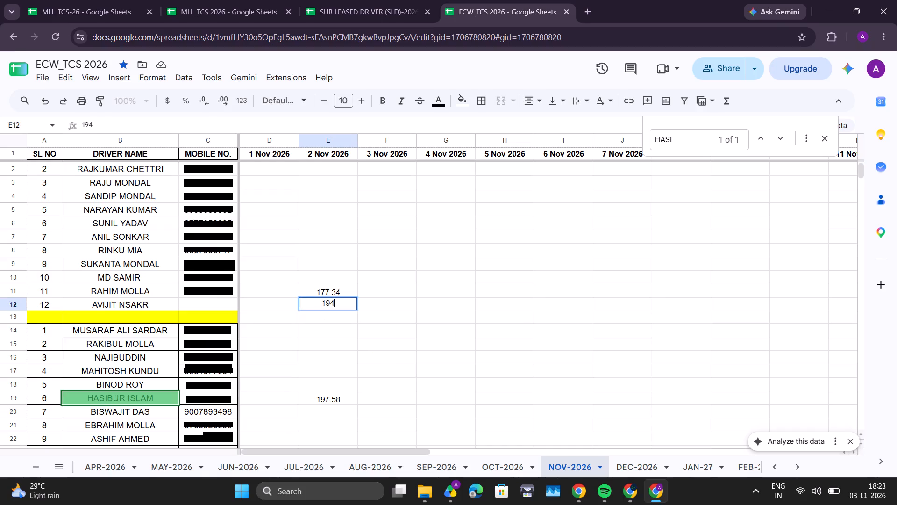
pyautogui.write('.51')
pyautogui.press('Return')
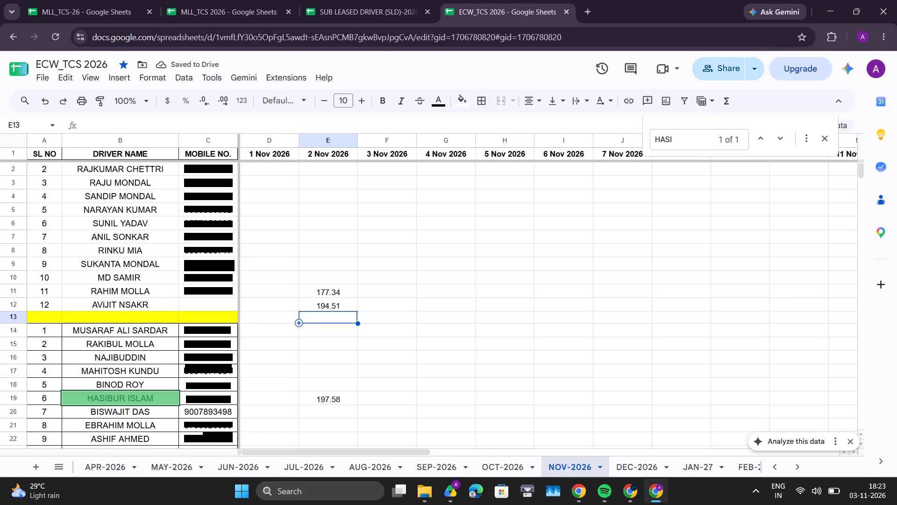
# Look through the NOV-2026 driver list and search the sheet for NOOR.
pyautogui.scroll(-1, 381, 359)
pyautogui.scroll(1, 381, 359)
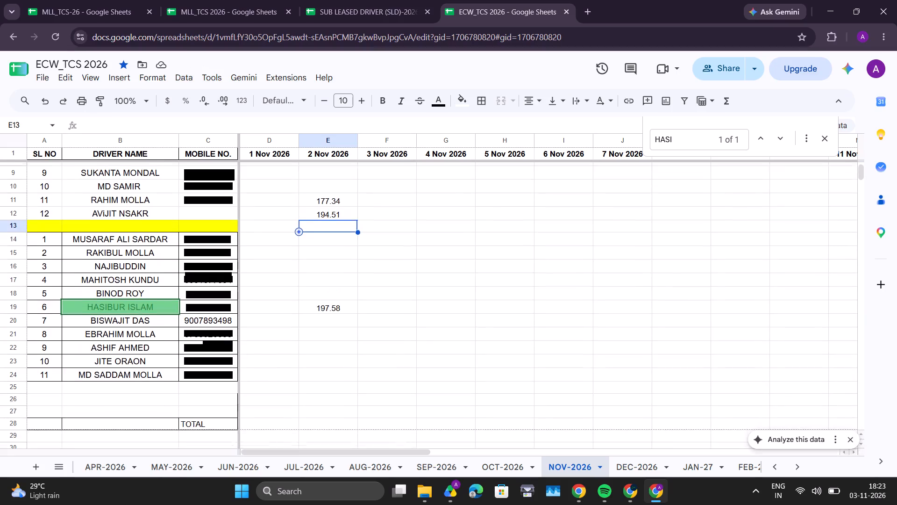
pyautogui.scroll(1, 381, 359)
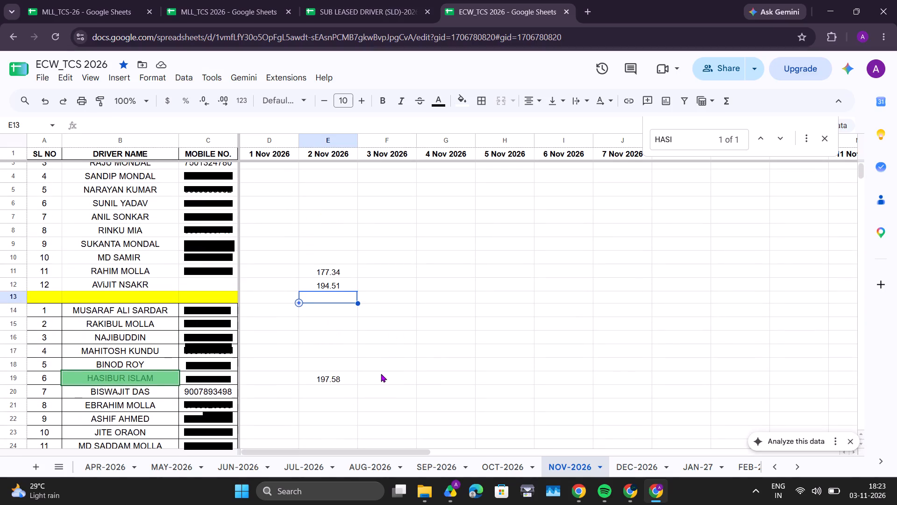
pyautogui.scroll(-1, 395, 368)
pyautogui.hotkey('ctrl', 'f')
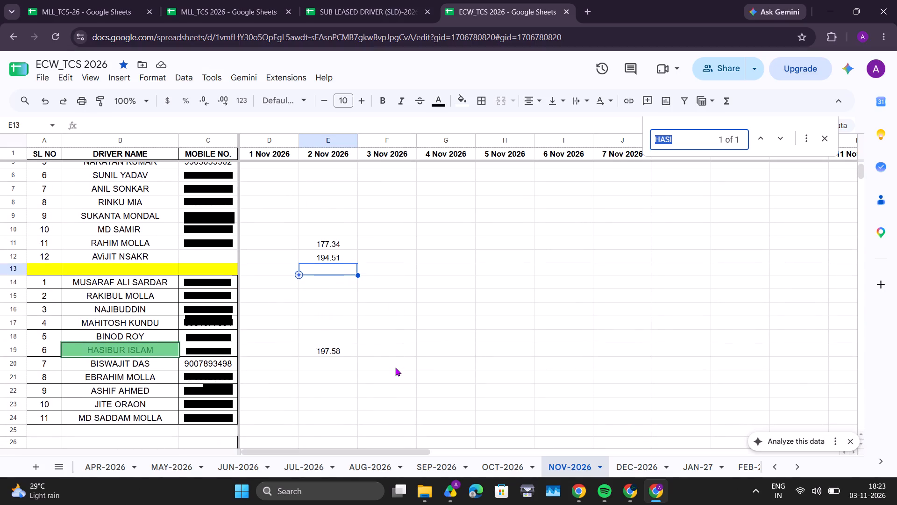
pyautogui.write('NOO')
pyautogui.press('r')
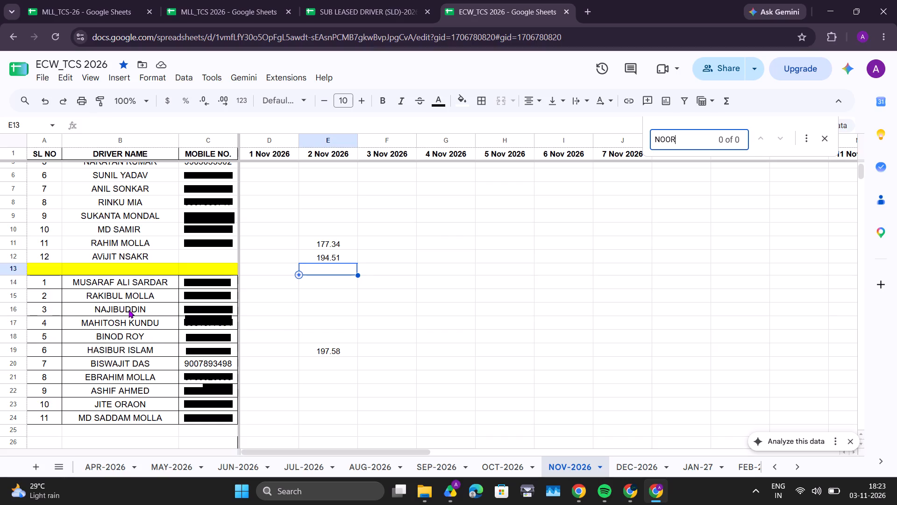
# Clear the driver name and mobile number in B17:C17, keeping serial number 4.
pyautogui.click(102, 328)
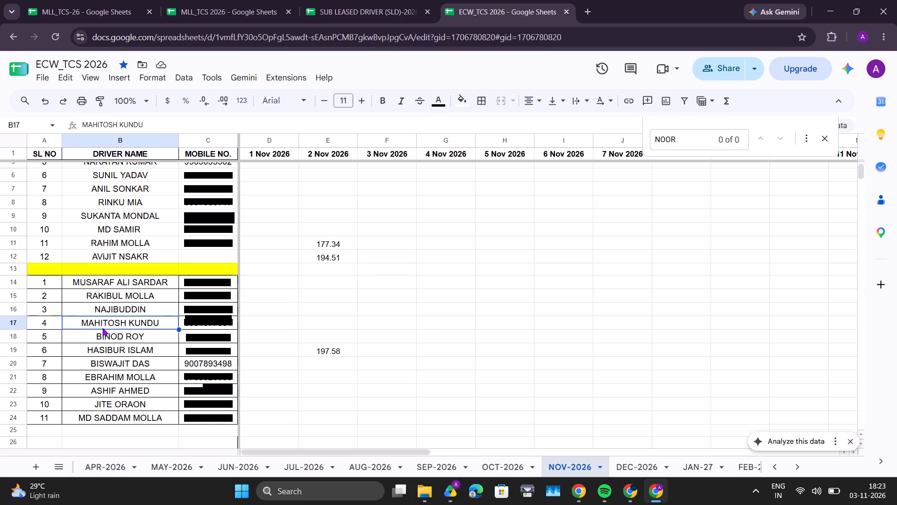
pyautogui.press('BackSpace')
pyautogui.press('Right')
pyautogui.press('BackSpace')
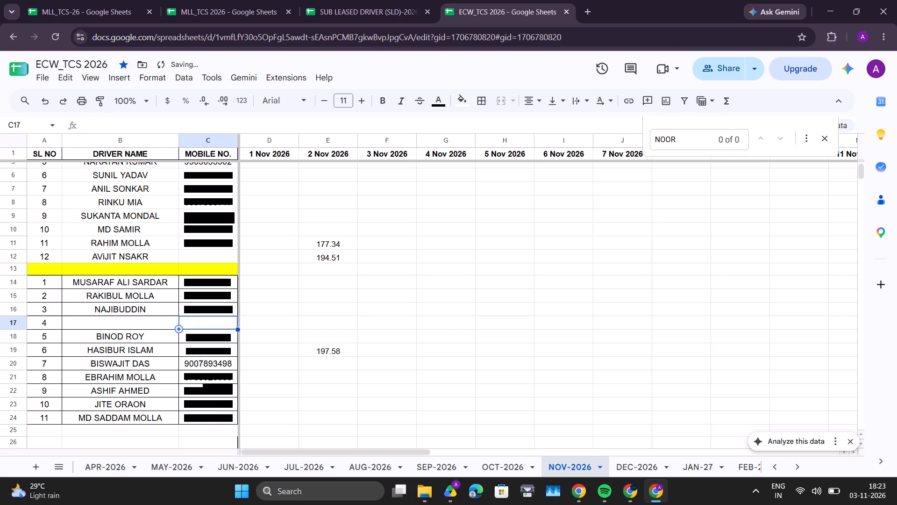
# Enter the replacement driver's name in B17 and mobile number in C17, beside serial number 4.
pyautogui.press('Left')
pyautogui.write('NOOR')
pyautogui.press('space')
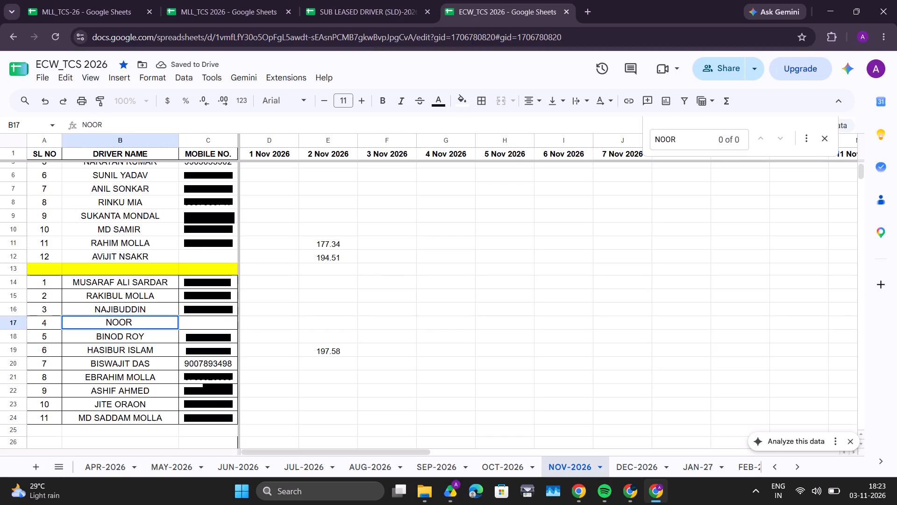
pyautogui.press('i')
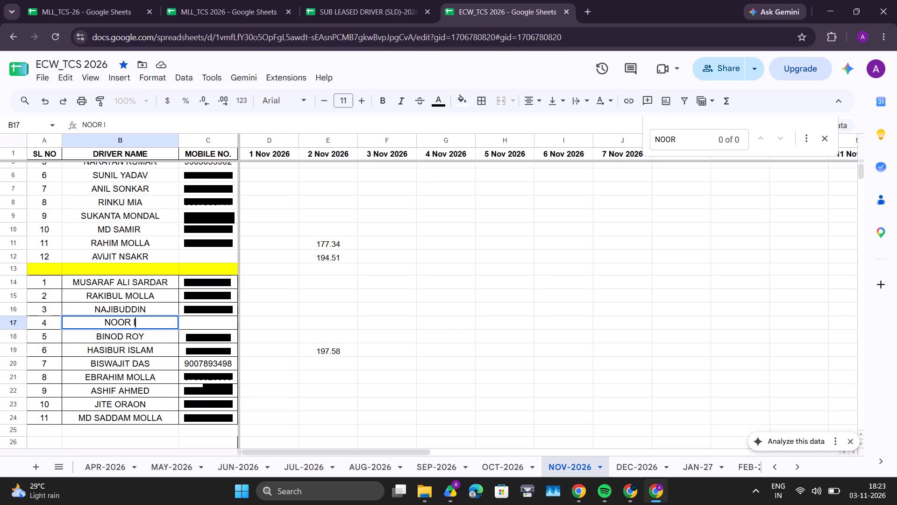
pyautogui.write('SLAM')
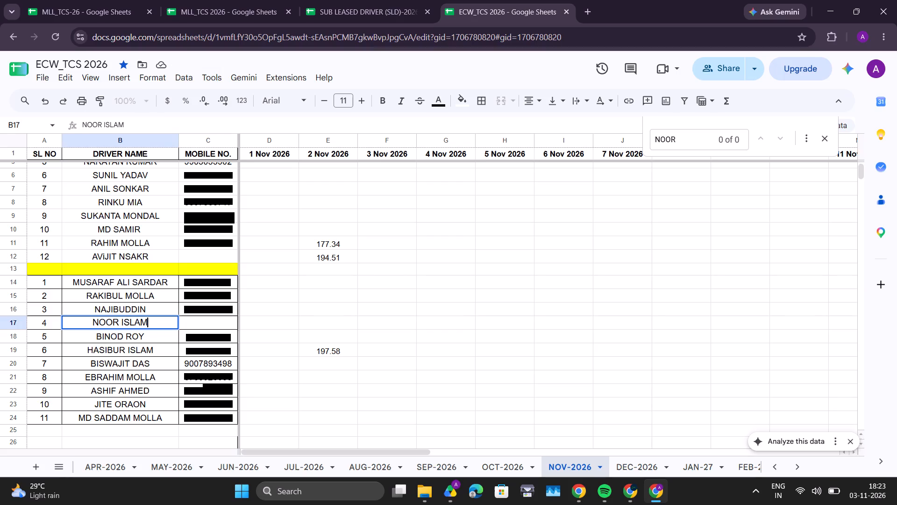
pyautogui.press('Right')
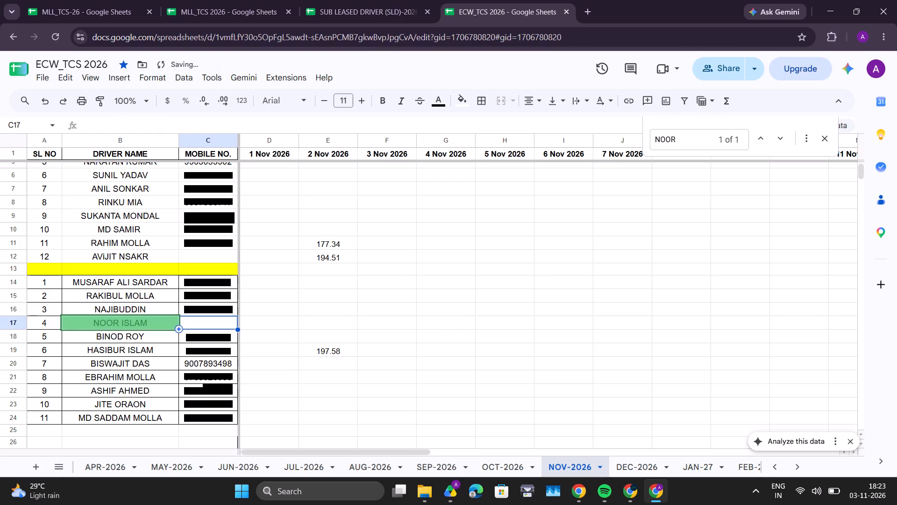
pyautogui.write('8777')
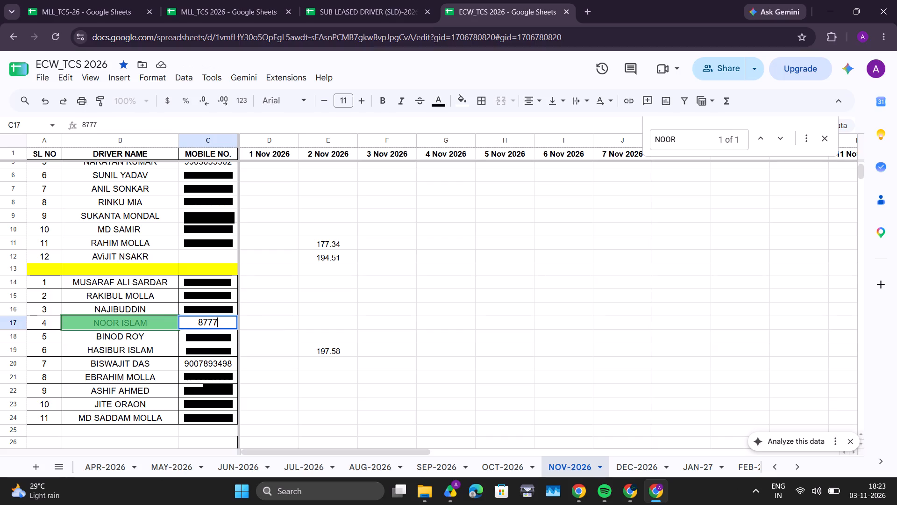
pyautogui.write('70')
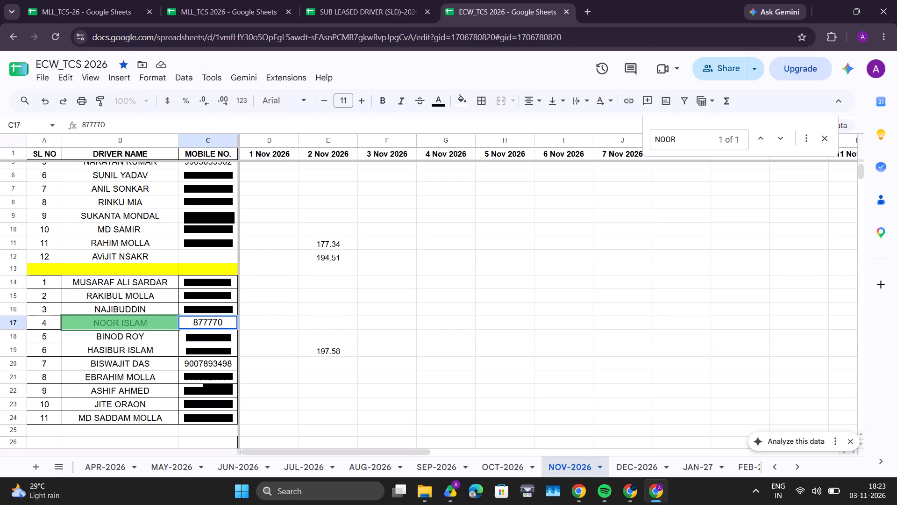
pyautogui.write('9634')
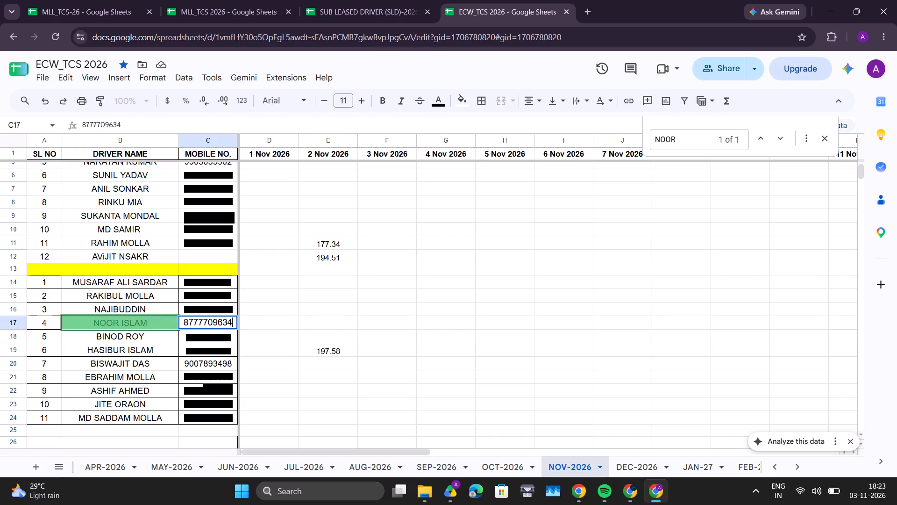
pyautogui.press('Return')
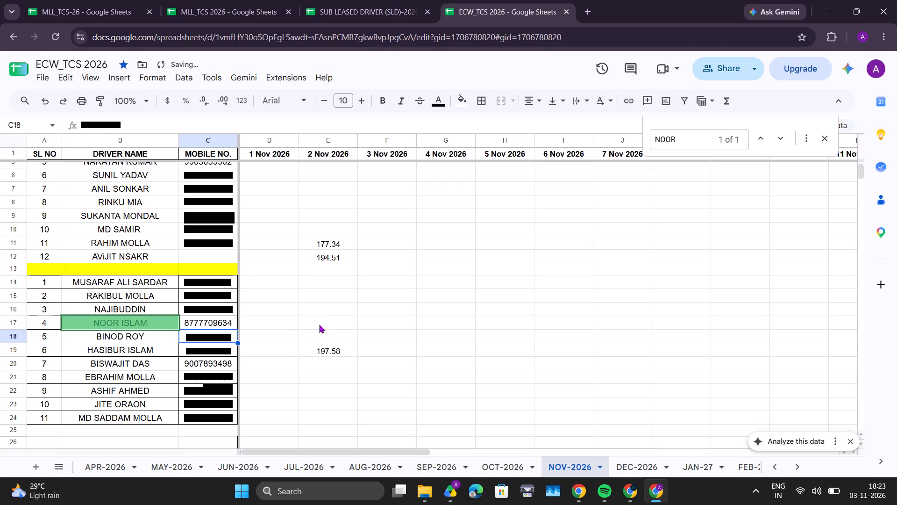
# Enter 277.49 in E17 as the 2 Nov 2026 value for the replacement driver at serial number 4.
pyautogui.click(319, 325)
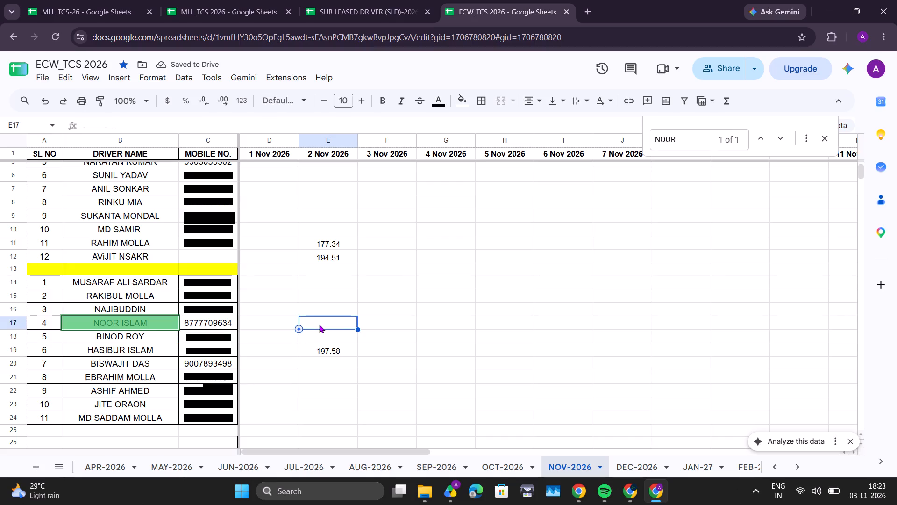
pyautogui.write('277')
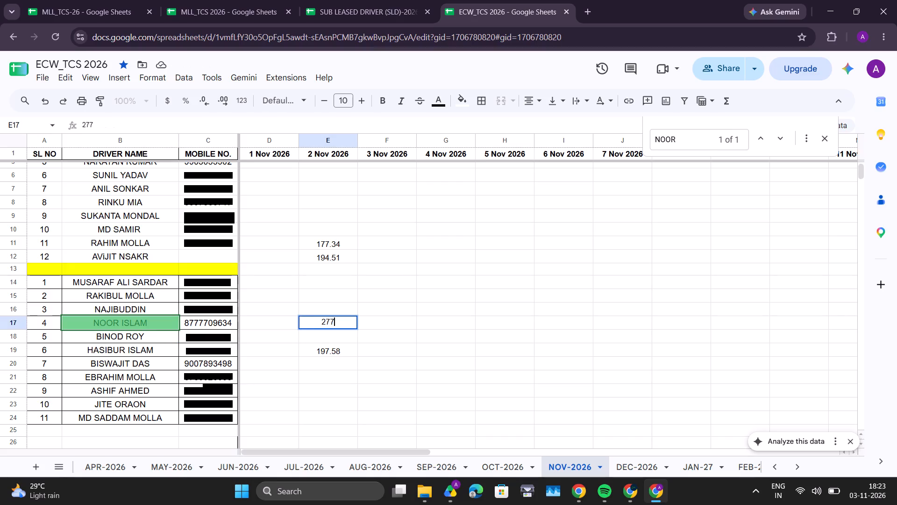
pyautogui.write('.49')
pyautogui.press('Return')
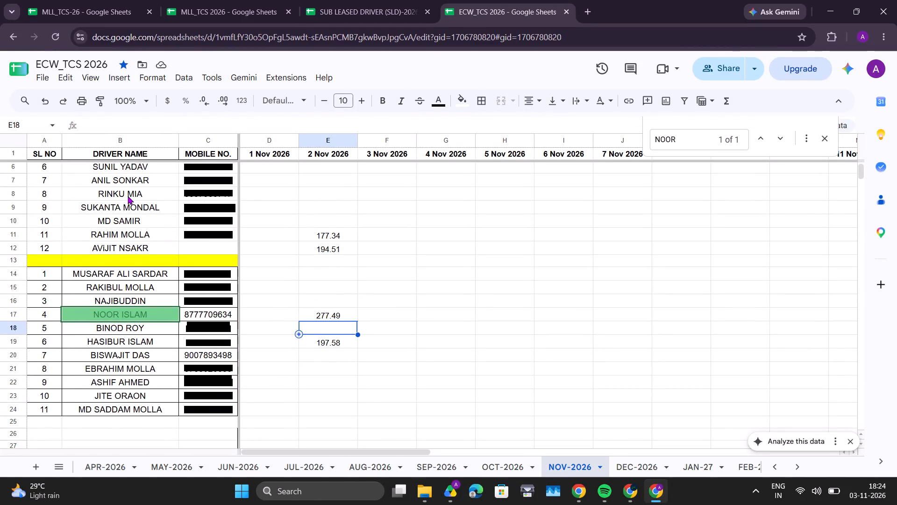
# Clear the driver name and mobile number in B8:C8, keeping serial number 8.
pyautogui.moveTo(129, 198); pyautogui.dragTo(171, 201)
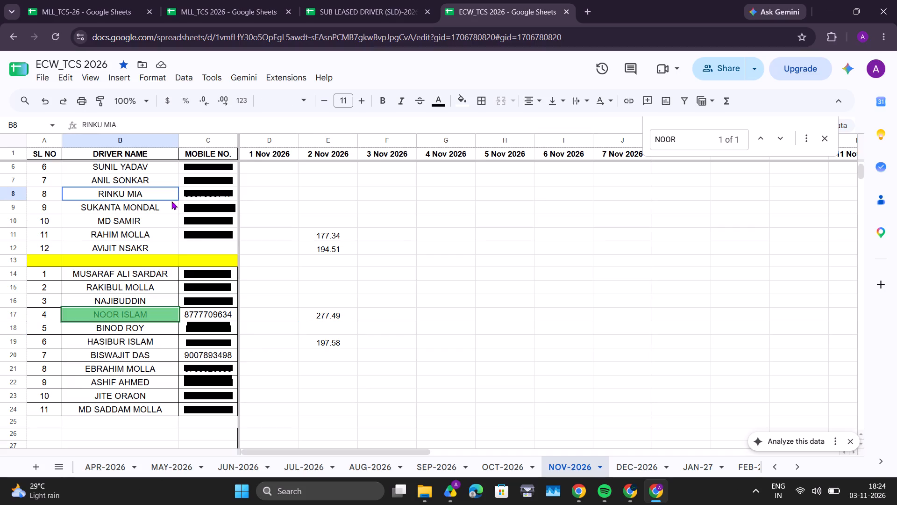
pyautogui.moveTo(171, 201); pyautogui.dragTo(192, 199)
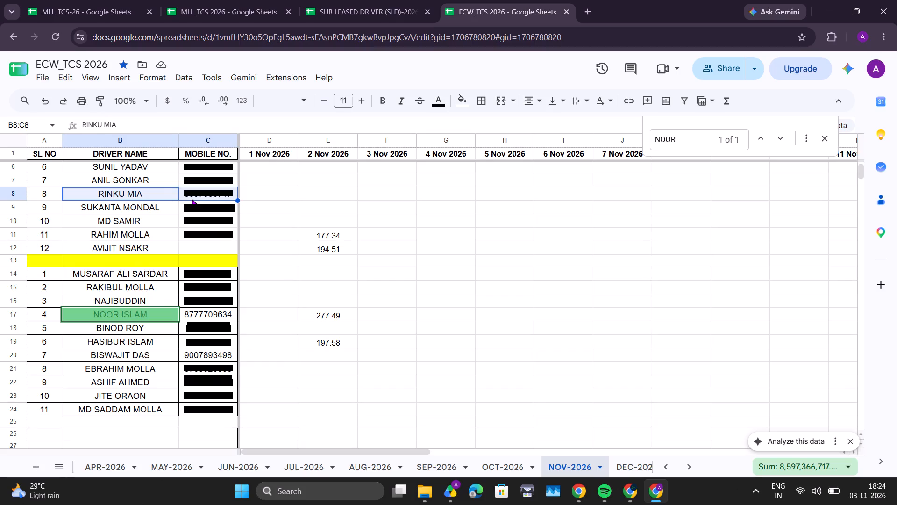
pyautogui.press('BackSpace')
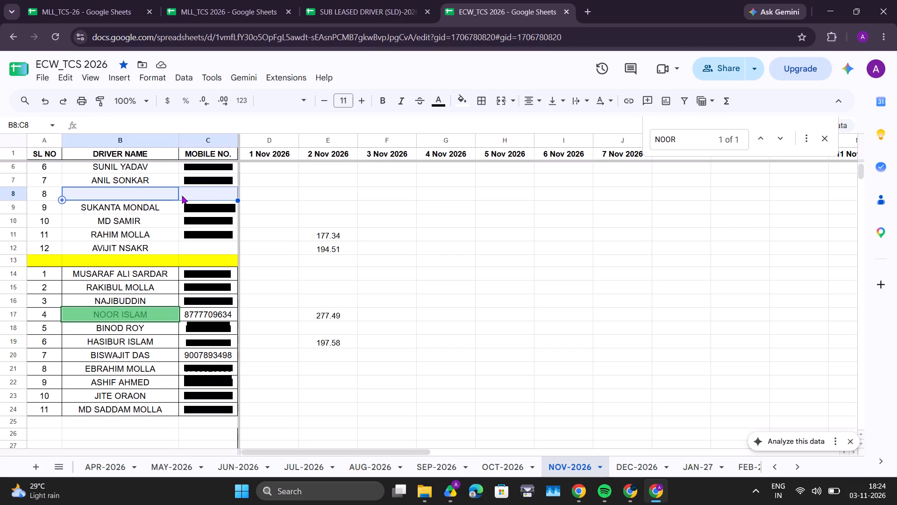
# Enter the replacement driver's name in B8, beside serial number 8 in the upper driver list.
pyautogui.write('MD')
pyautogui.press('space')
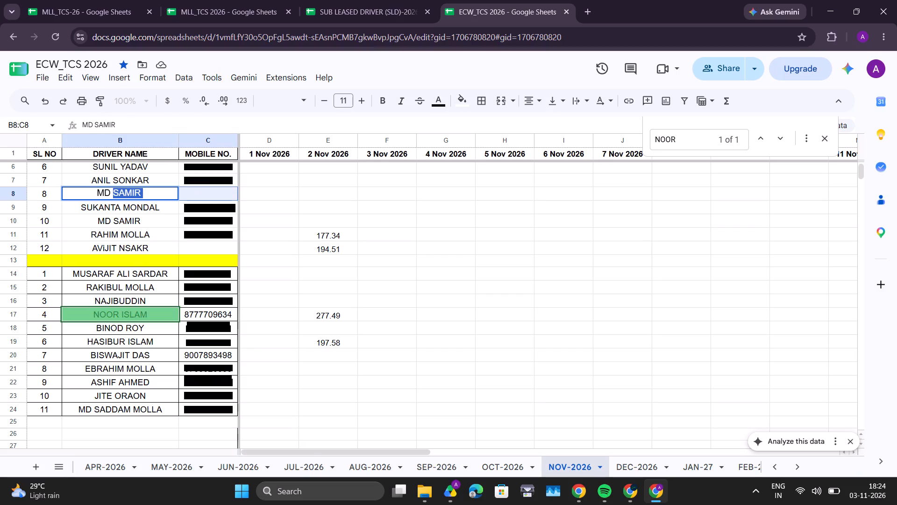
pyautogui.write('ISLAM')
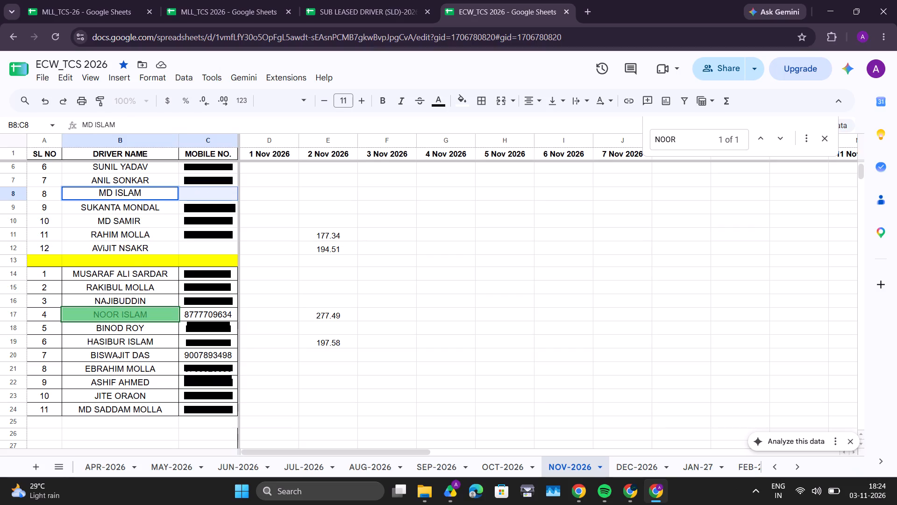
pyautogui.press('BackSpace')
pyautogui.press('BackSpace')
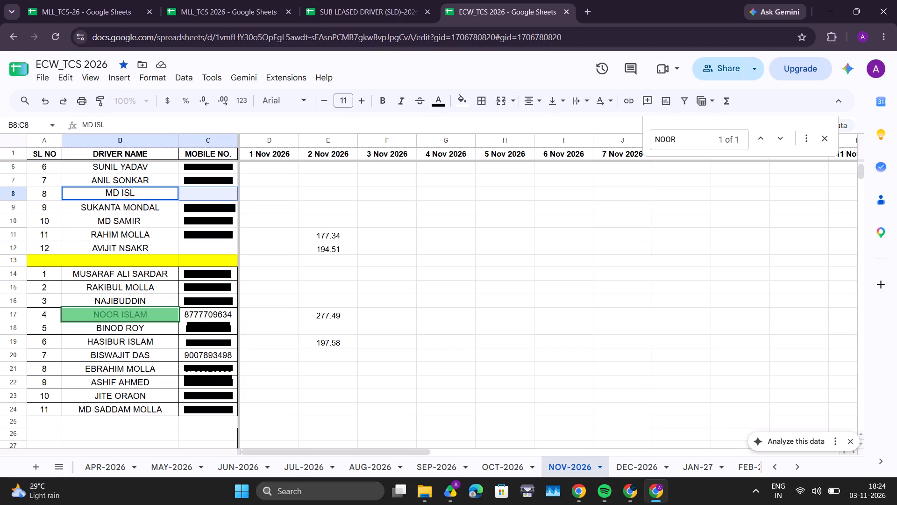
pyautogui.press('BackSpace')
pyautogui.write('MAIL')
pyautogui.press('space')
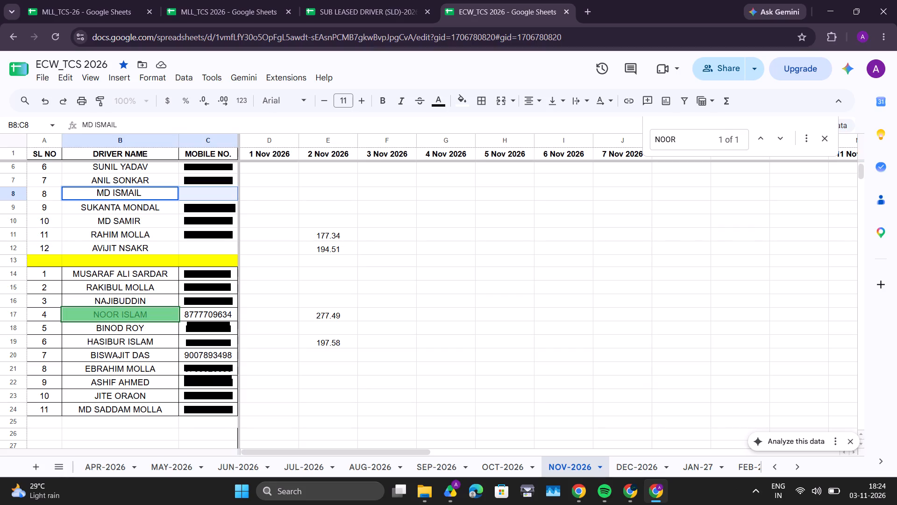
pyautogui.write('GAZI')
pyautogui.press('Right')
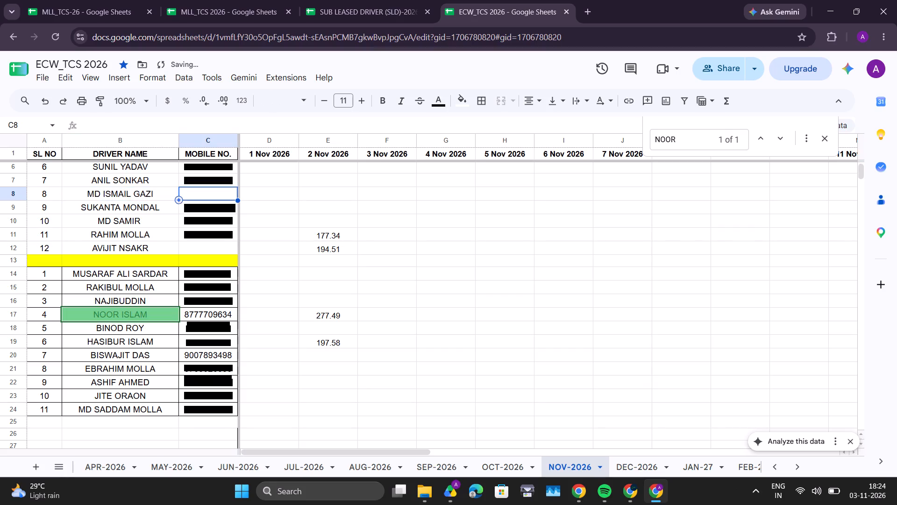
# Enter 208.16 in C8 and move it to E8 as the replacement driver's 2 Nov 2026 value.
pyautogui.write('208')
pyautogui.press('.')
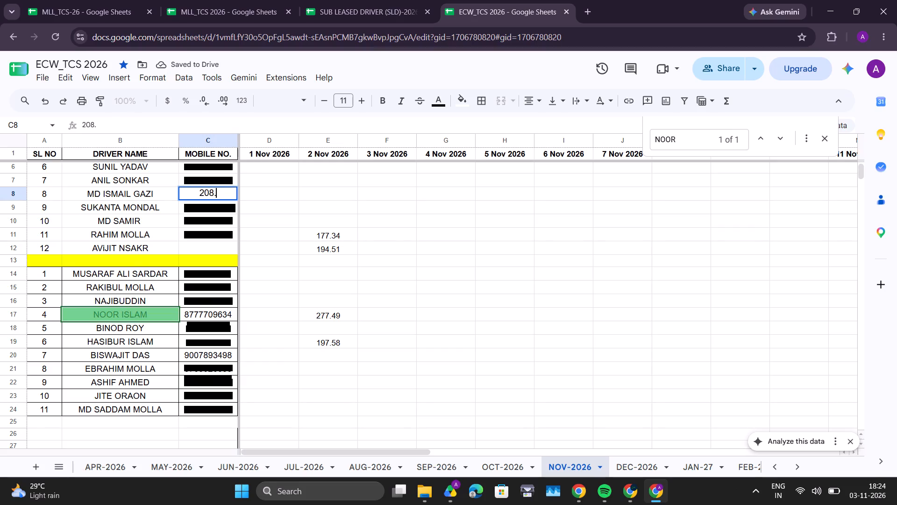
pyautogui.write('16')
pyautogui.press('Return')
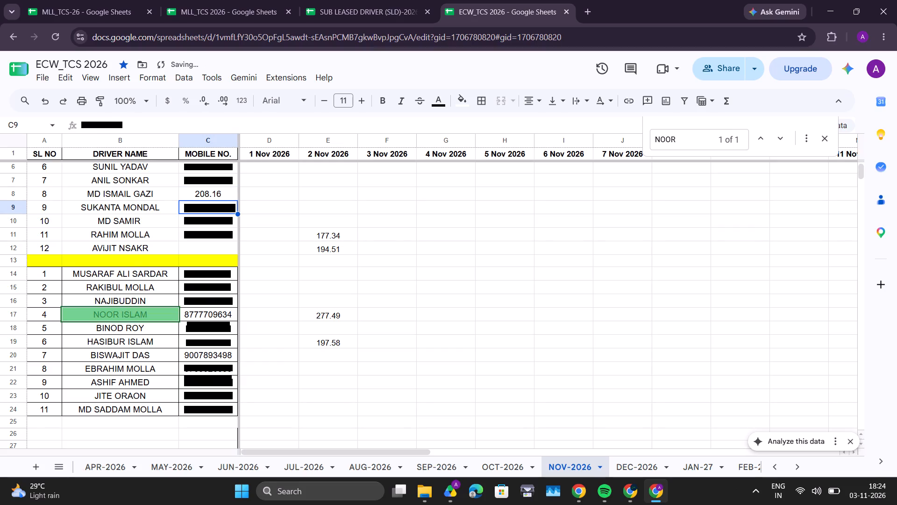
pyautogui.click(205, 193)
pyautogui.hotkey('ctrl', 'x')
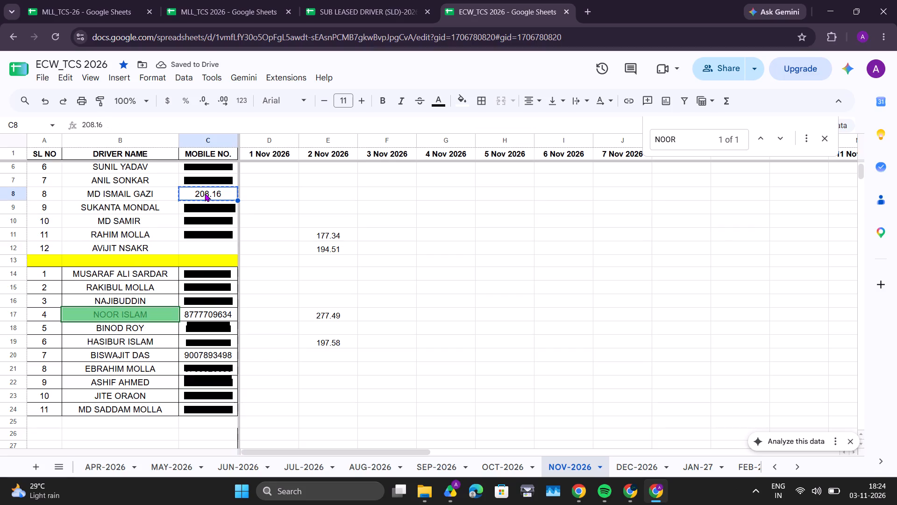
pyautogui.press('Right')
pyautogui.press('Right')
pyautogui.hotkey('ctrl', 'v')
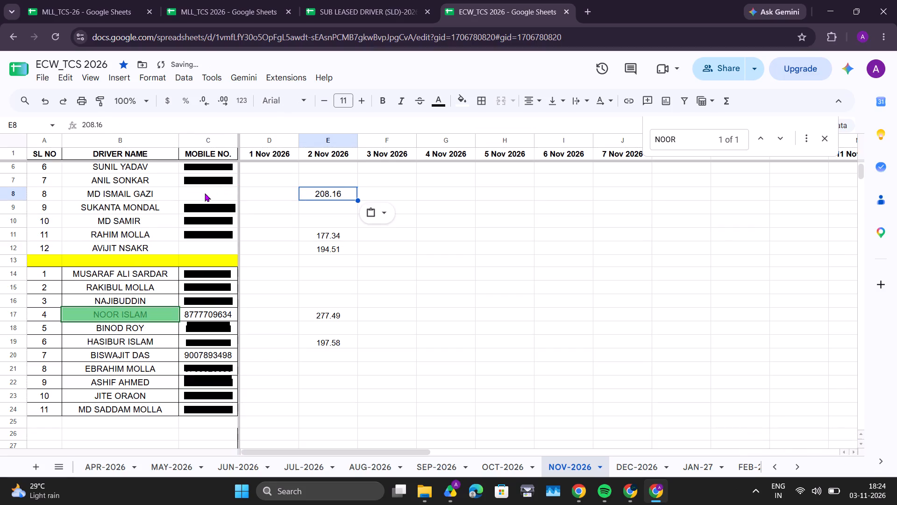
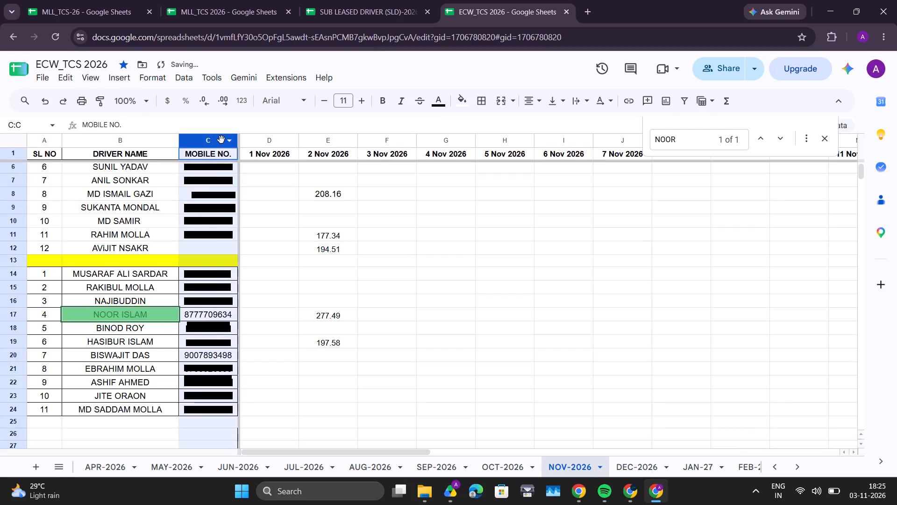
# Centre-align the whole MOBILE NO. column (column C).
pyautogui.click(521, 97)
pyautogui.click(528, 99)
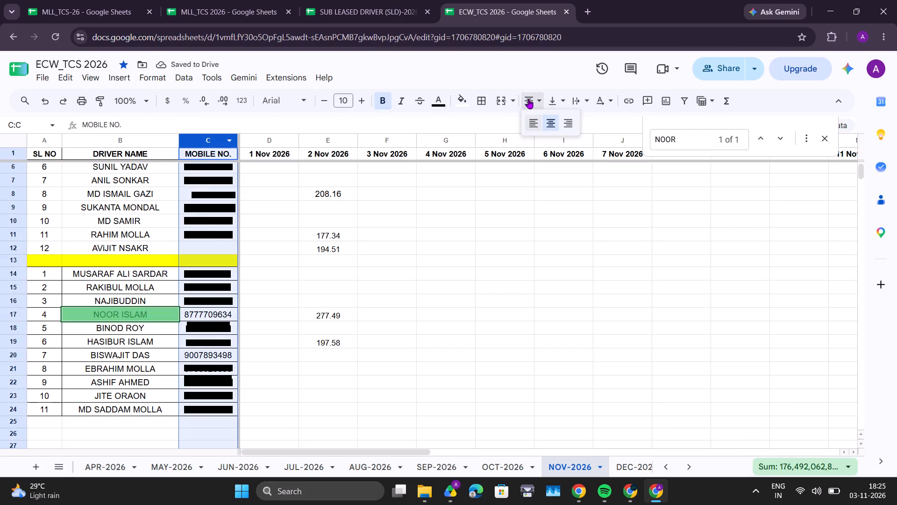
pyautogui.click(553, 123)
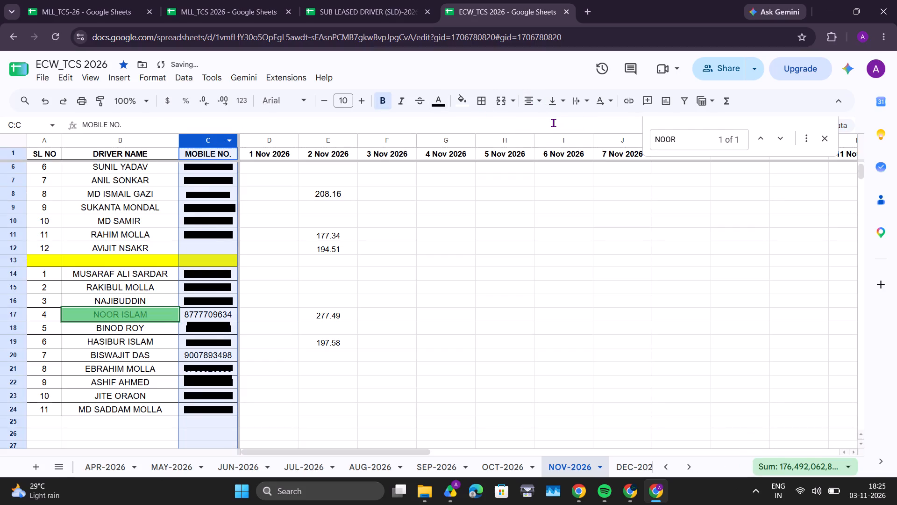
# Set the font size of the mobile number in C8 to 11.
pyautogui.click(201, 192)
pyautogui.click(358, 101)
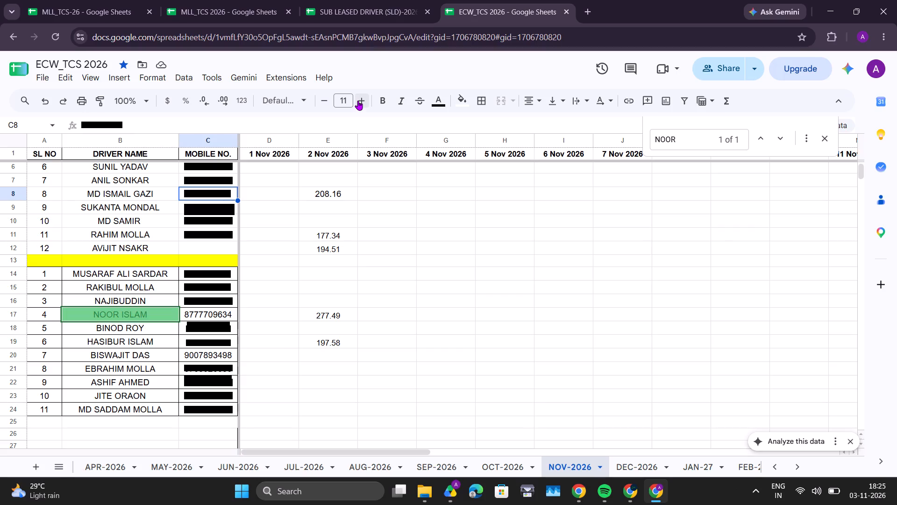
# Examine the NOV-2026 sheet from the driver lists down to the totals row, dismissing the data analysis suggestion.
pyautogui.click(514, 329)
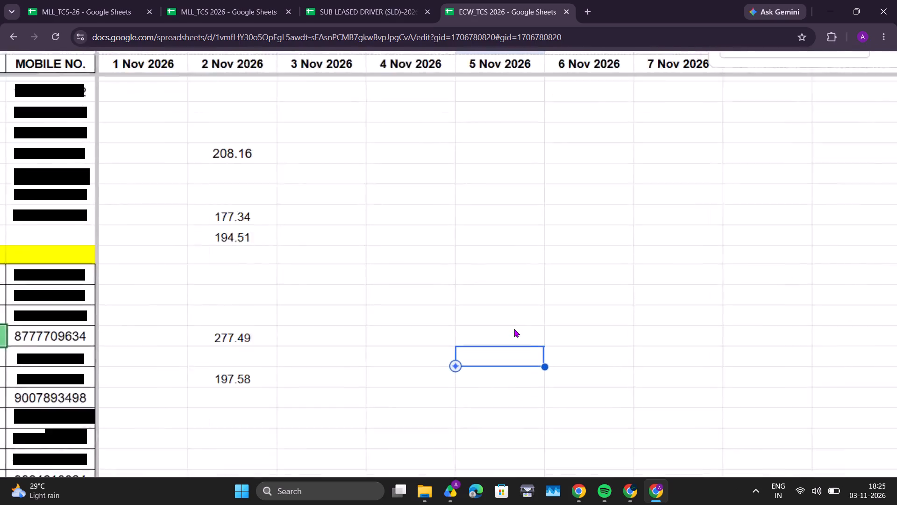
pyautogui.click(514, 329)
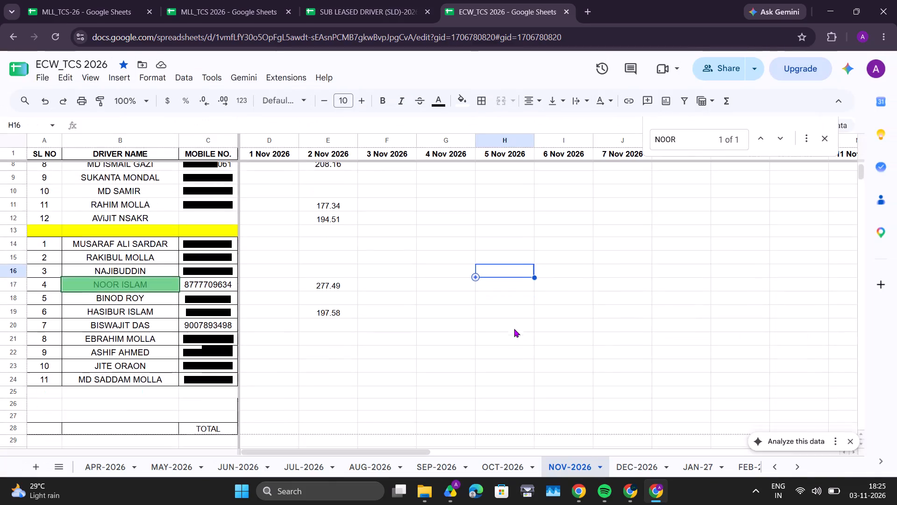
pyautogui.scroll(3, 514, 329)
pyautogui.scroll(-3, 514, 329)
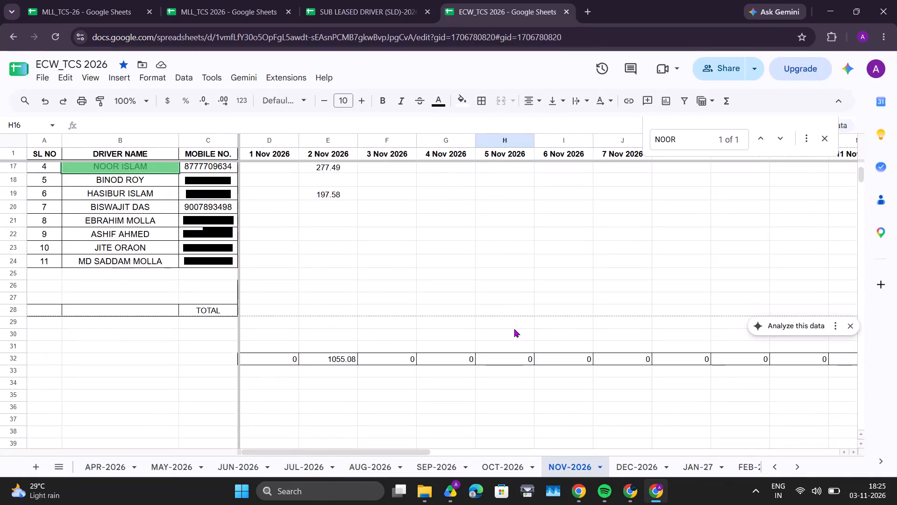
pyautogui.scroll(-1, 514, 329)
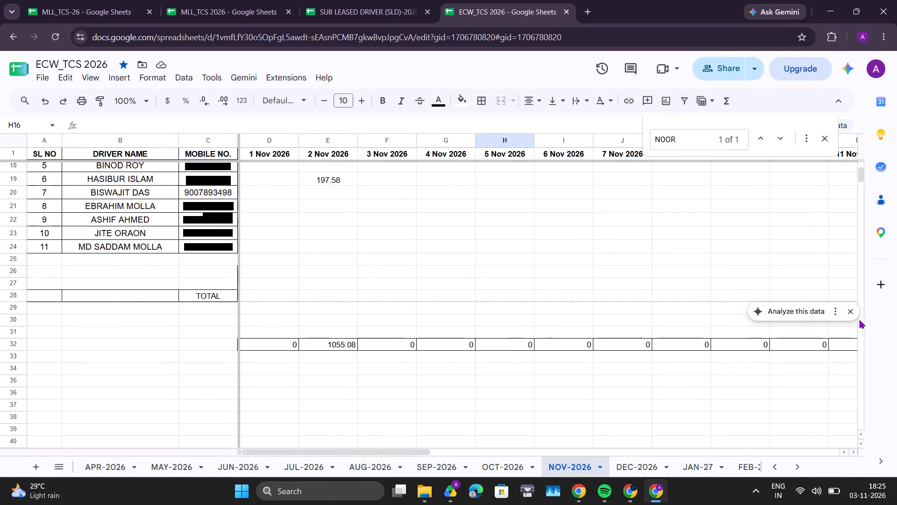
pyautogui.click(849, 312)
pyautogui.scroll(5, 684, 242)
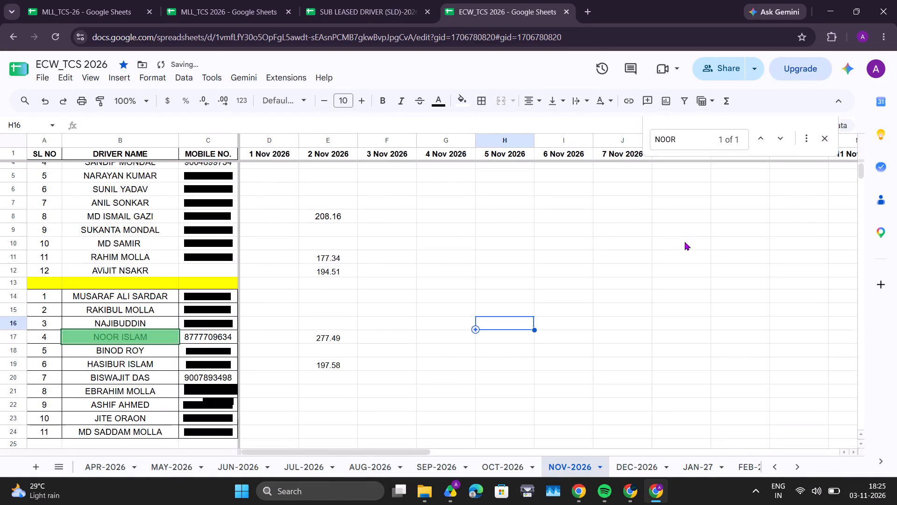
pyautogui.scroll(1, 684, 242)
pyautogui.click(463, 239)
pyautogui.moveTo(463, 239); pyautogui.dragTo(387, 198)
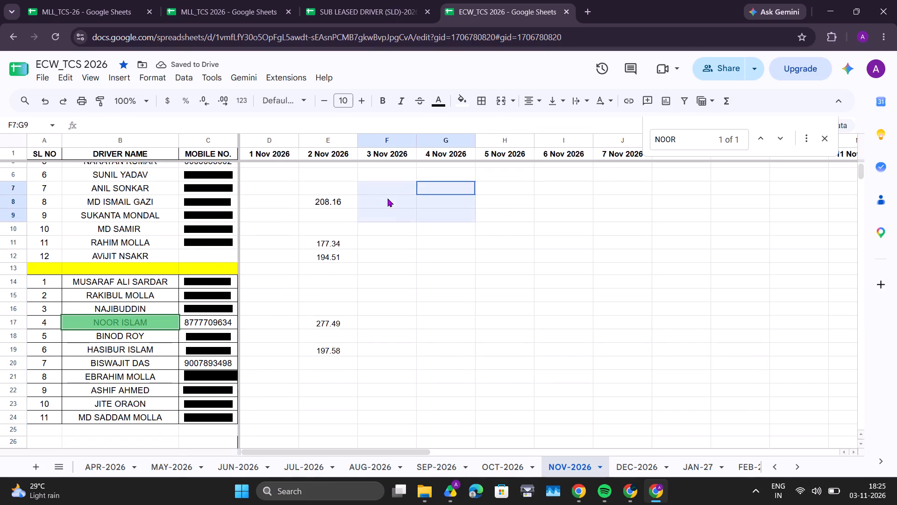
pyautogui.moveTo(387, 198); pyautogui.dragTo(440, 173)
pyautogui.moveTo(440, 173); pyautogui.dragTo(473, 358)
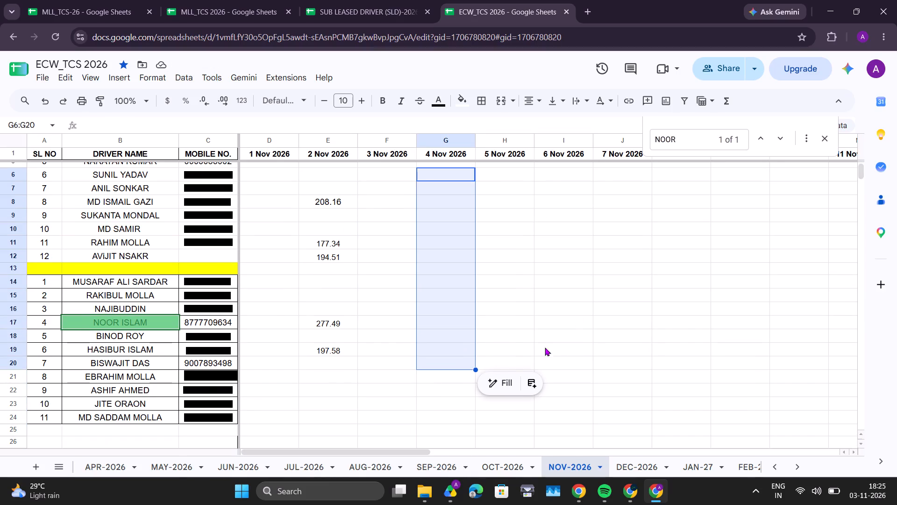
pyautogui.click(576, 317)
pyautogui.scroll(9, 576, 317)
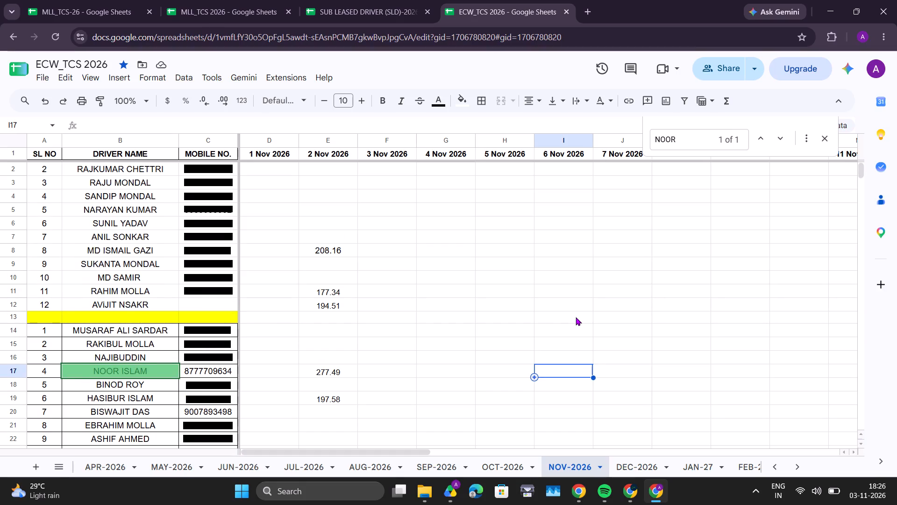
# Enter 127.16 in E14 as the 2 Nov 2026 value for serial number 1 in the lower driver list.
pyautogui.scroll(-1, 424, 332)
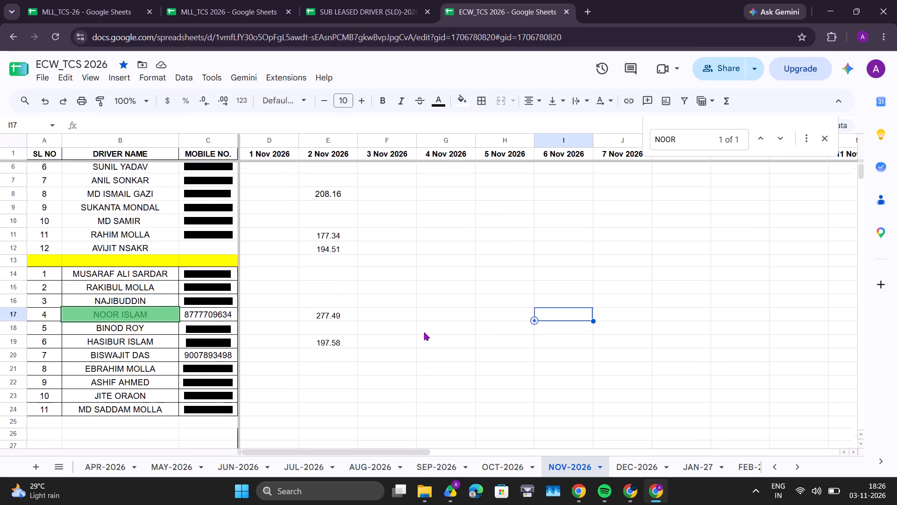
pyautogui.scroll(-1, 424, 332)
pyautogui.click(325, 268)
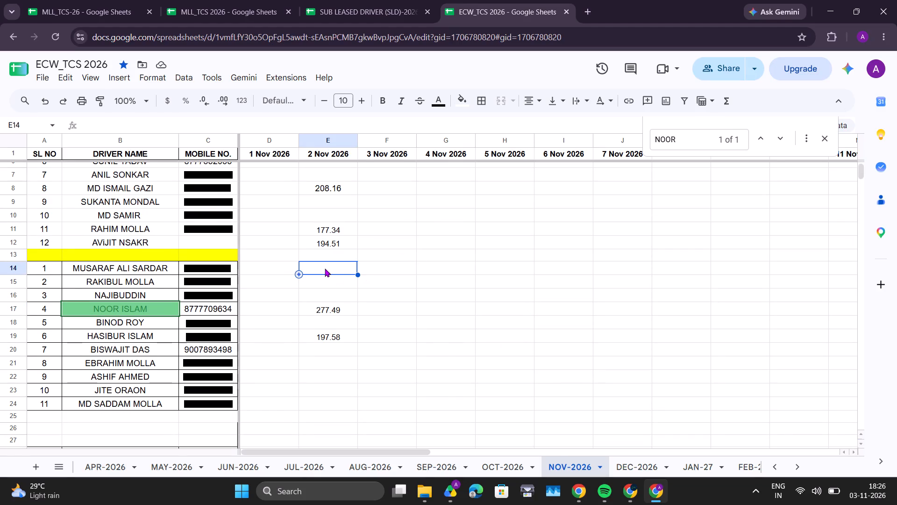
pyautogui.write('127')
pyautogui.write('.16')
pyautogui.press('Return')
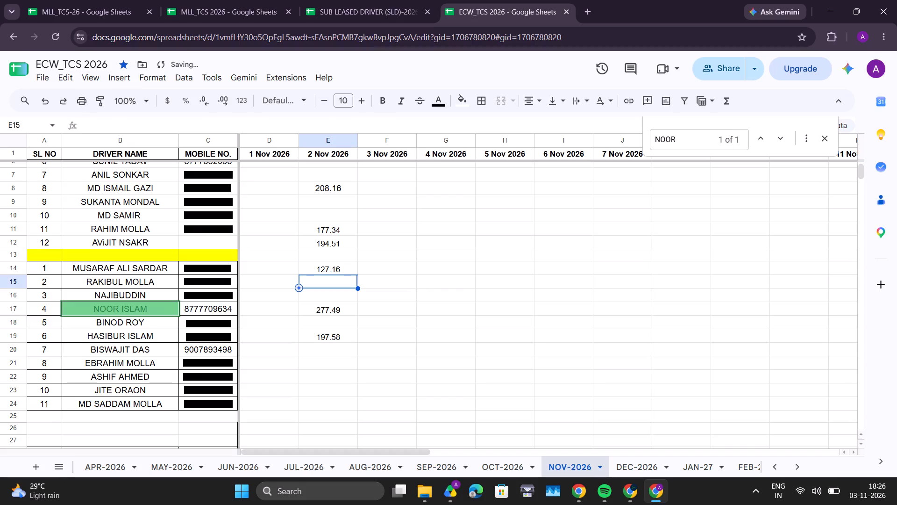
# Enter 215.62 in E20 as the 2 Nov 2026 value for serial number 7 in the lower driver list.
pyautogui.click(317, 347)
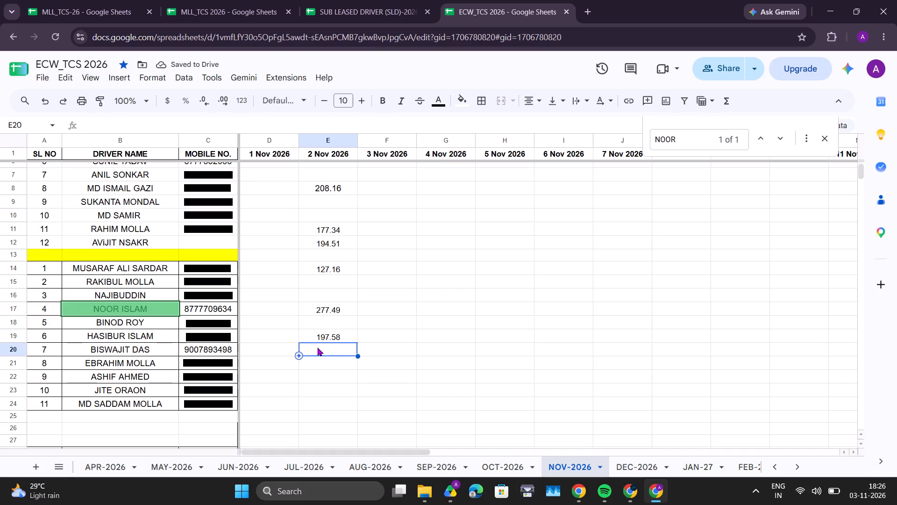
pyautogui.write('215')
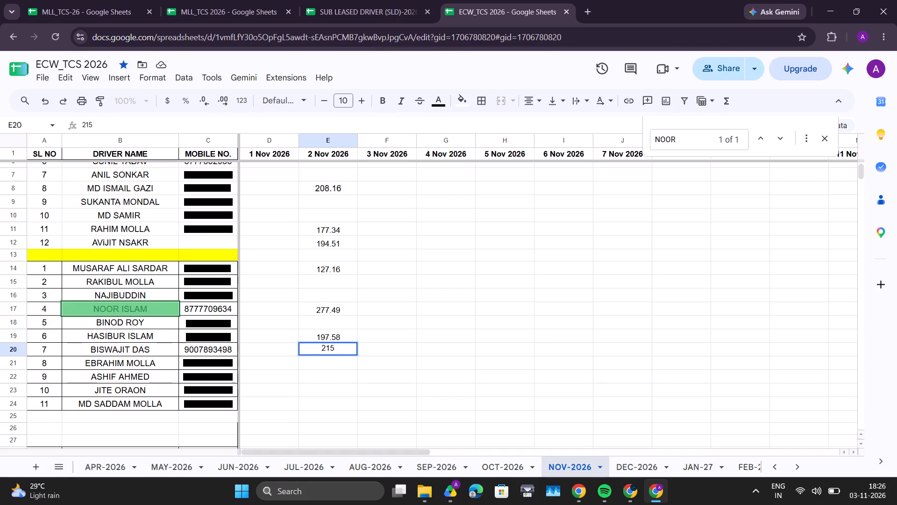
pyautogui.write('.62')
pyautogui.press('Return')
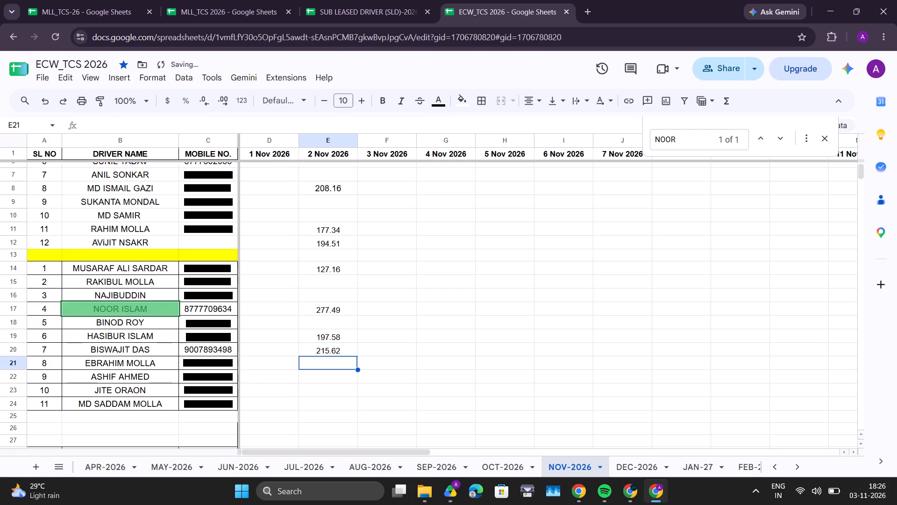
# Enter 170.76 in E23 as the 2 Nov 2026 value for serial number 10 in the lower driver list.
pyautogui.press('Down')
pyautogui.press('Down')
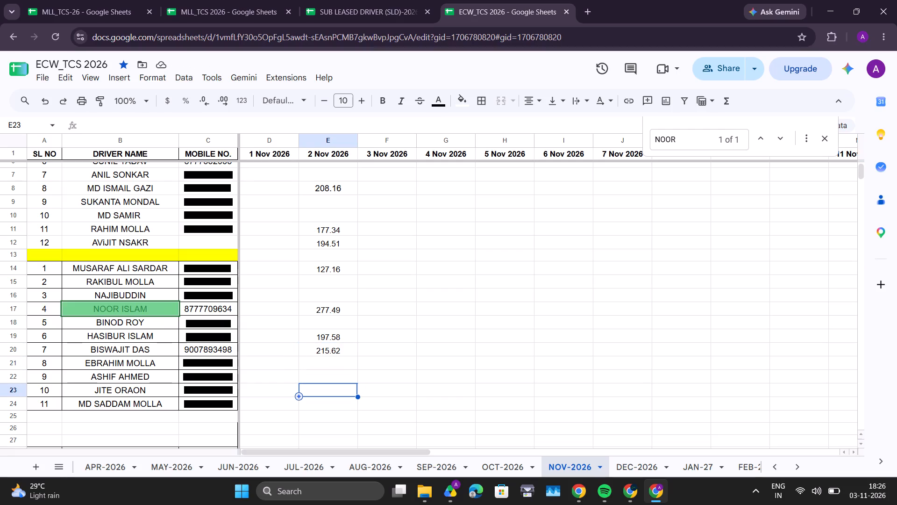
pyautogui.write('170')
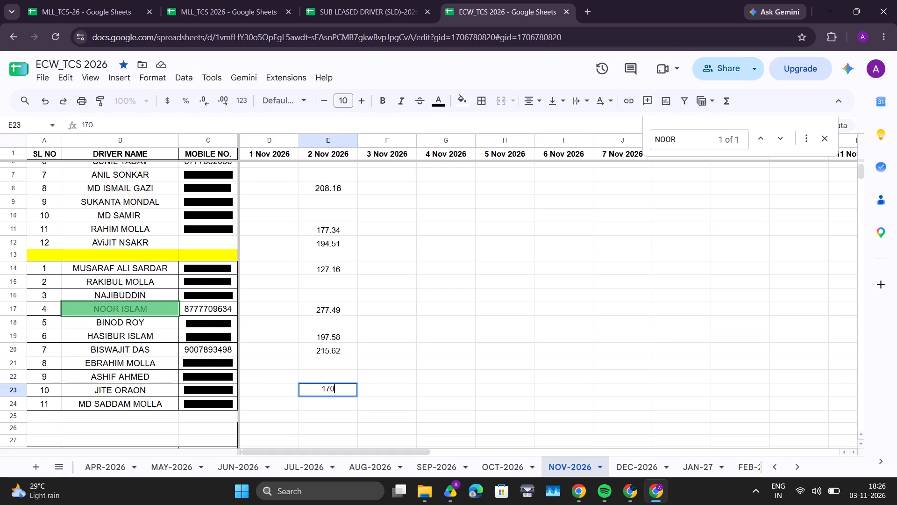
pyautogui.write('.76')
pyautogui.press('Return')
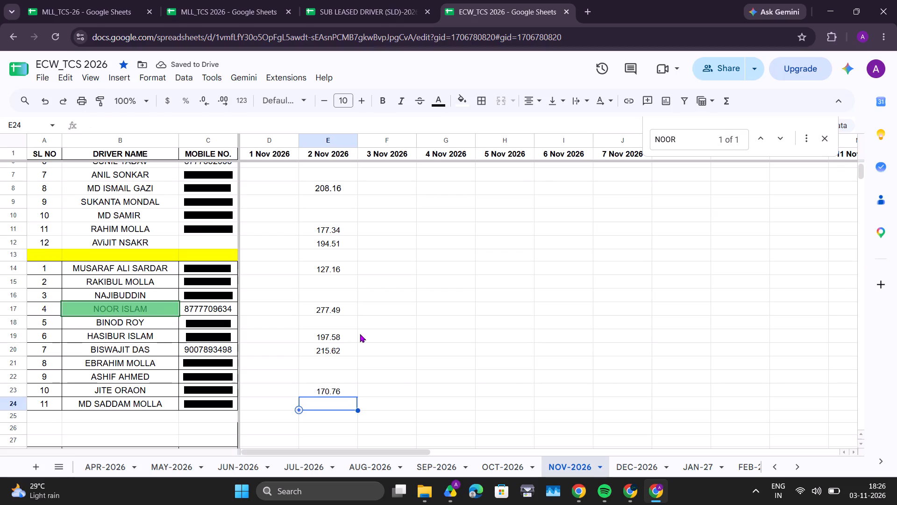
# Delete the blank rows 29 to 31 between the TOTAL label row and the row of daily totals.
pyautogui.scroll(4, 366, 318)
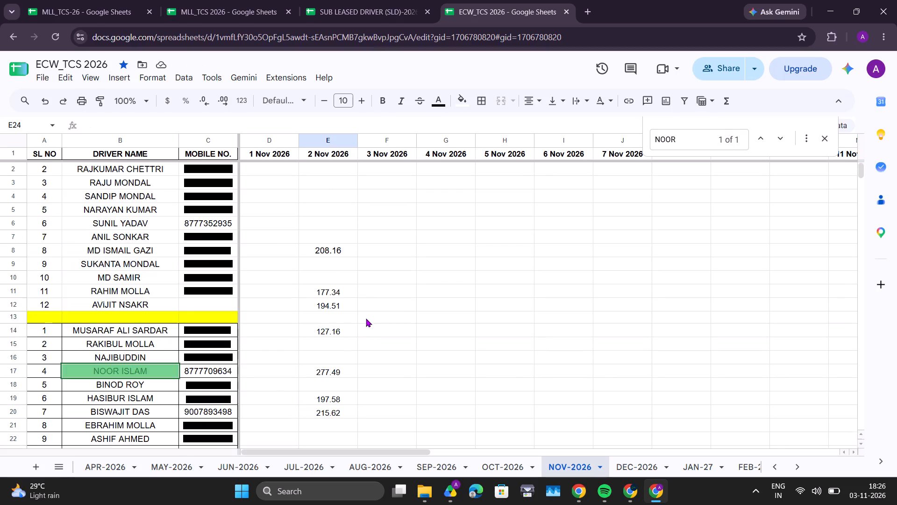
pyautogui.scroll(3, 366, 318)
pyautogui.moveTo(278, 168); pyautogui.dragTo(299, 504)
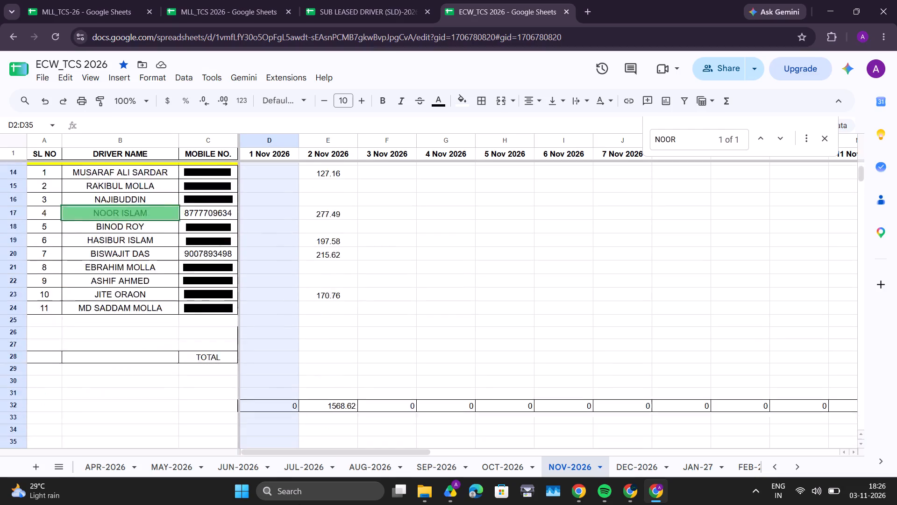
pyautogui.moveTo(299, 504); pyautogui.dragTo(269, 249)
pyautogui.moveTo(18, 261); pyautogui.dragTo(19, 272)
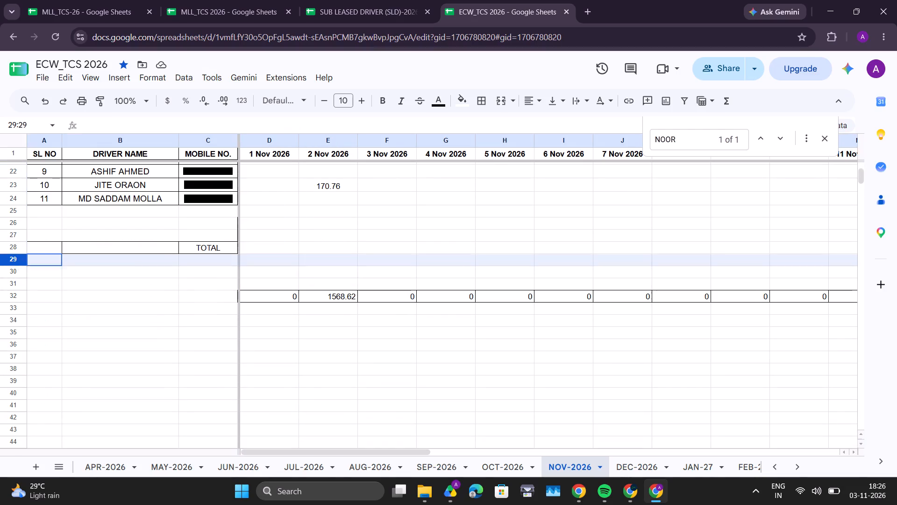
pyautogui.moveTo(19, 272); pyautogui.dragTo(14, 282)
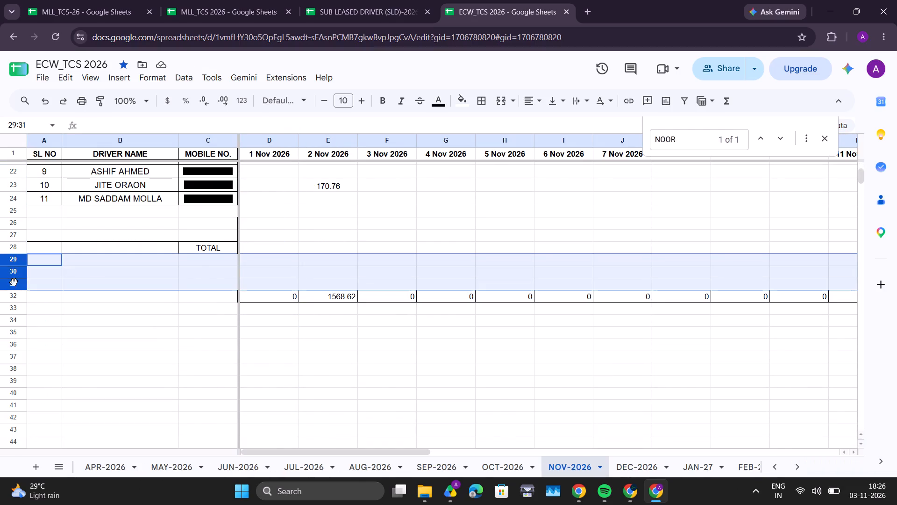
pyautogui.rightClick(14, 282)
pyautogui.click(64, 304)
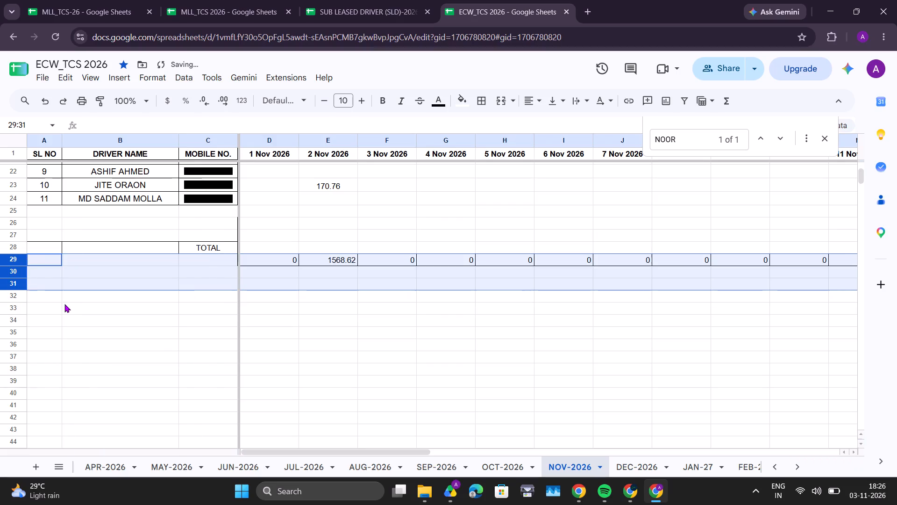
pyautogui.click(176, 357)
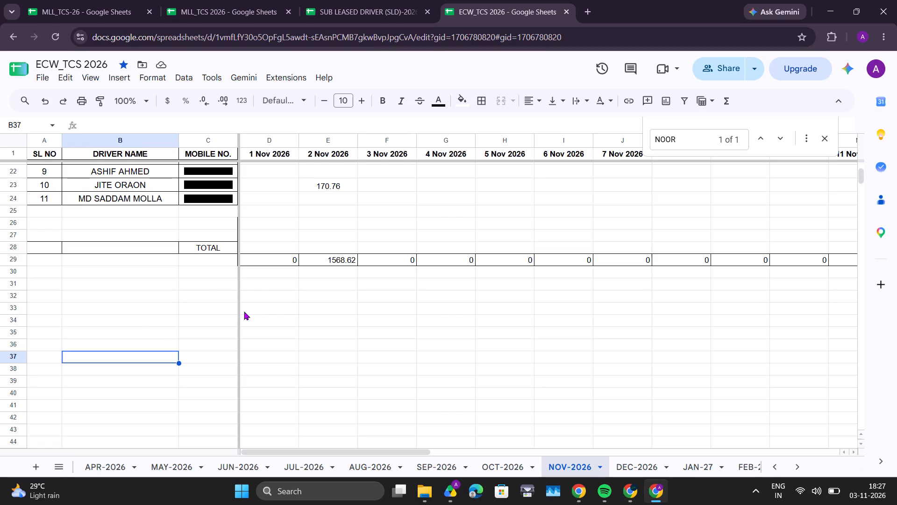
# Look over the driver lists once more and close the ECW_TCS 2026 spreadsheet.
pyautogui.hscroll(-6, 434, 323)
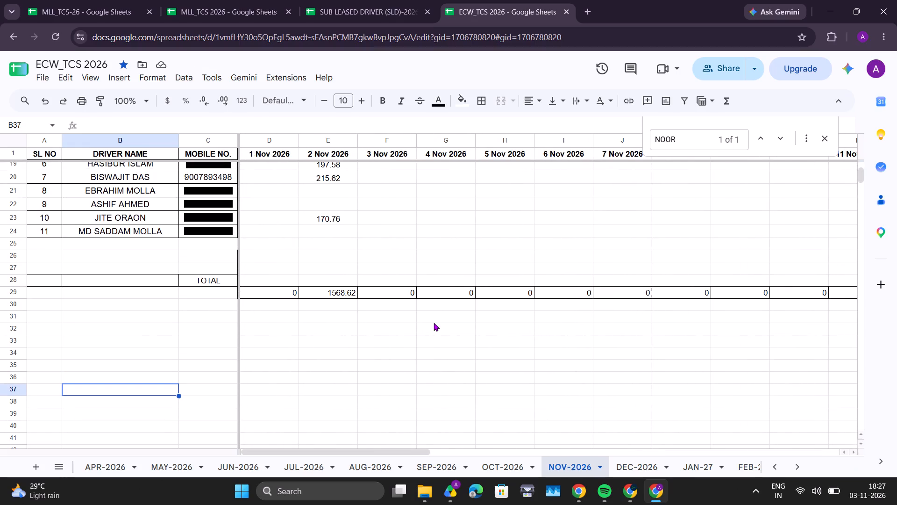
pyautogui.scroll(3, 434, 323)
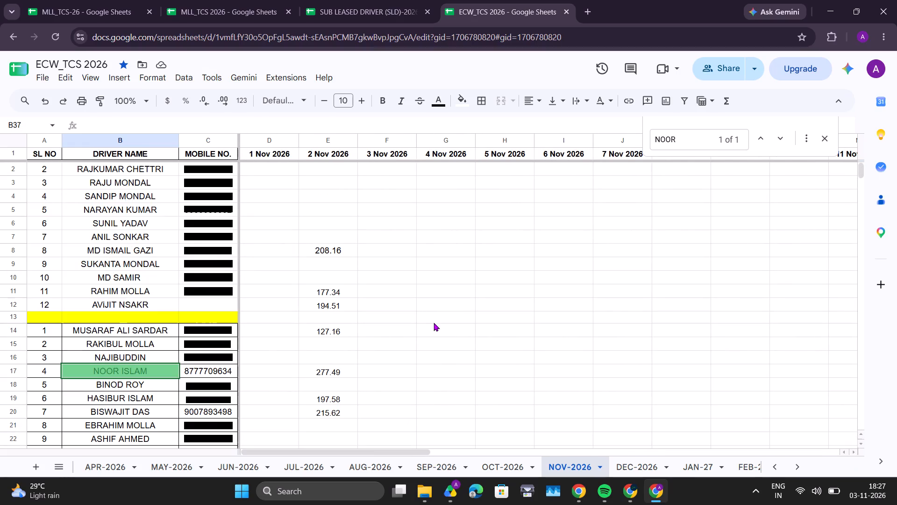
pyautogui.scroll(5, 434, 323)
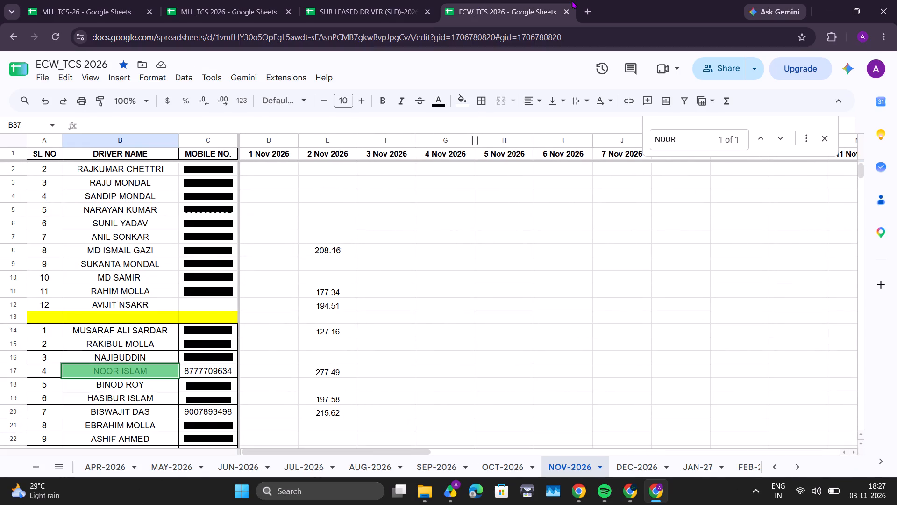
pyautogui.click(567, 10)
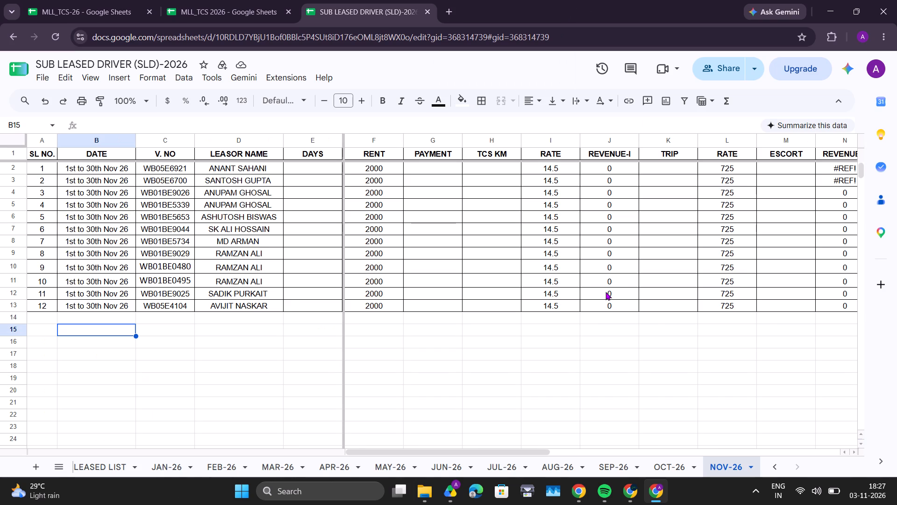
# Check the remaining open spreadsheets, and close MLL_TCS-26 and MLL_TCS 2026.
pyautogui.click(591, 357)
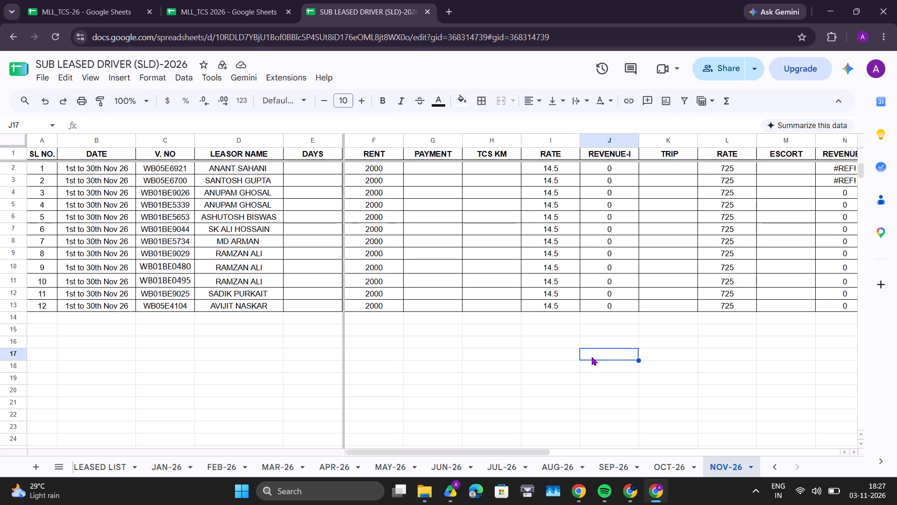
pyautogui.click(232, 0)
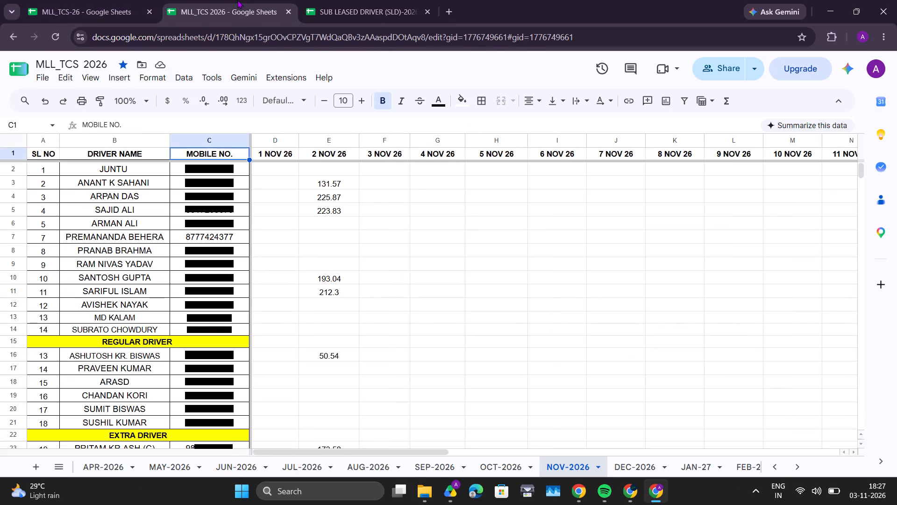
pyautogui.click(152, 0)
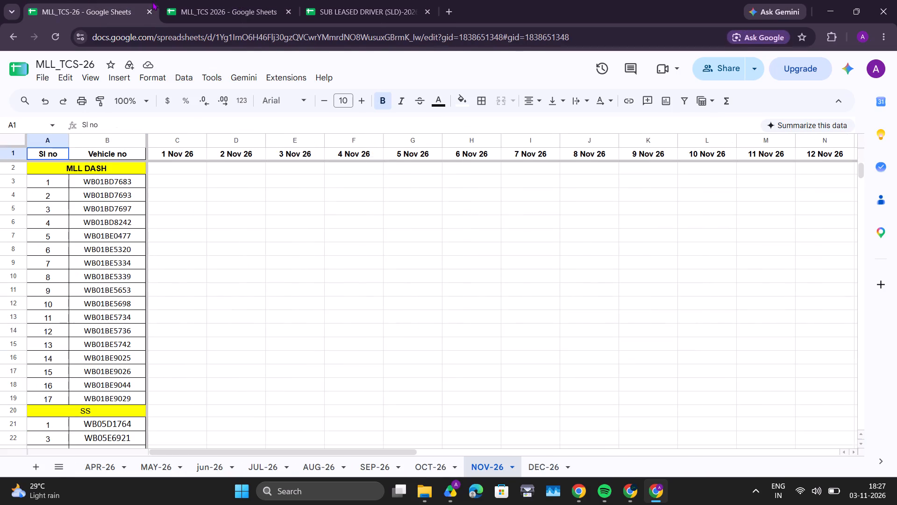
pyautogui.hscroll(6, 274, 258)
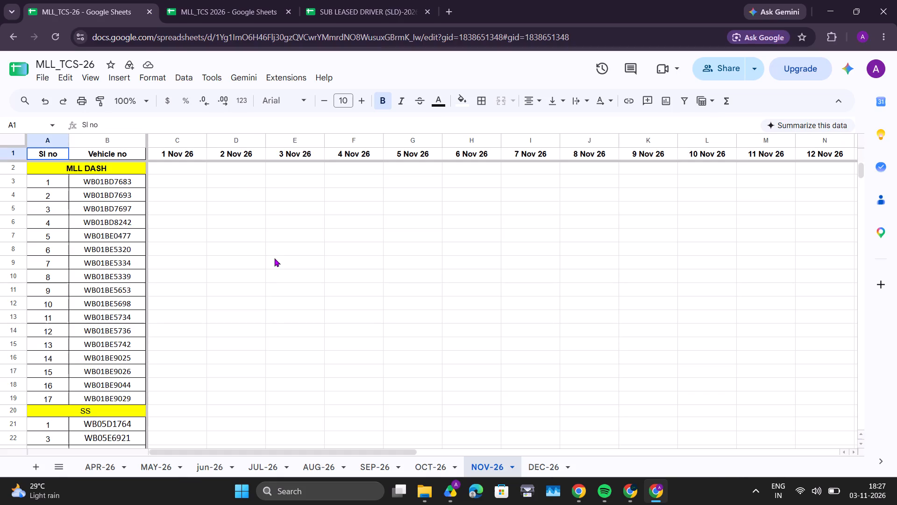
pyautogui.click(150, 8)
pyautogui.click(150, 8)
pyautogui.click(150, 8)
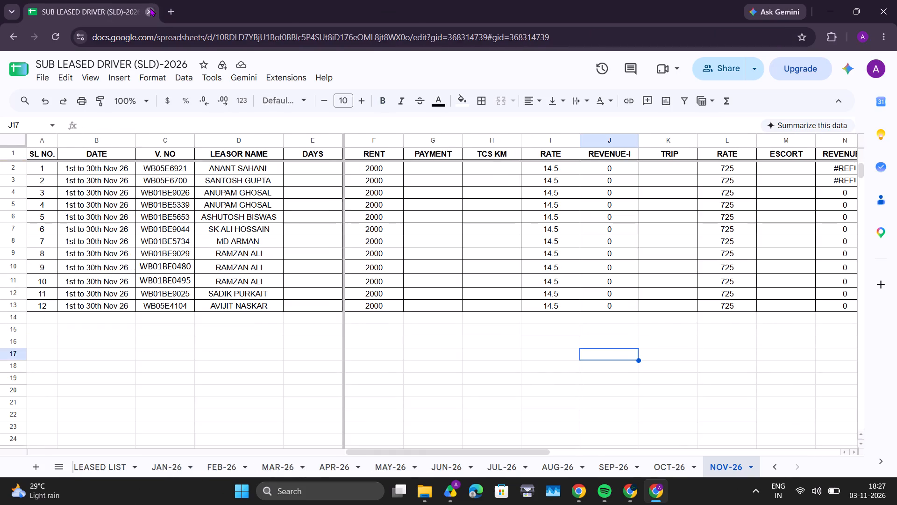
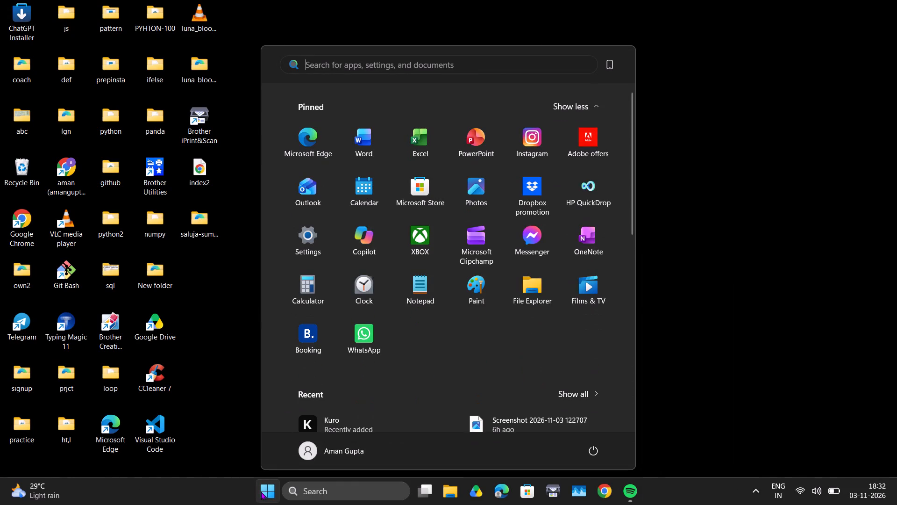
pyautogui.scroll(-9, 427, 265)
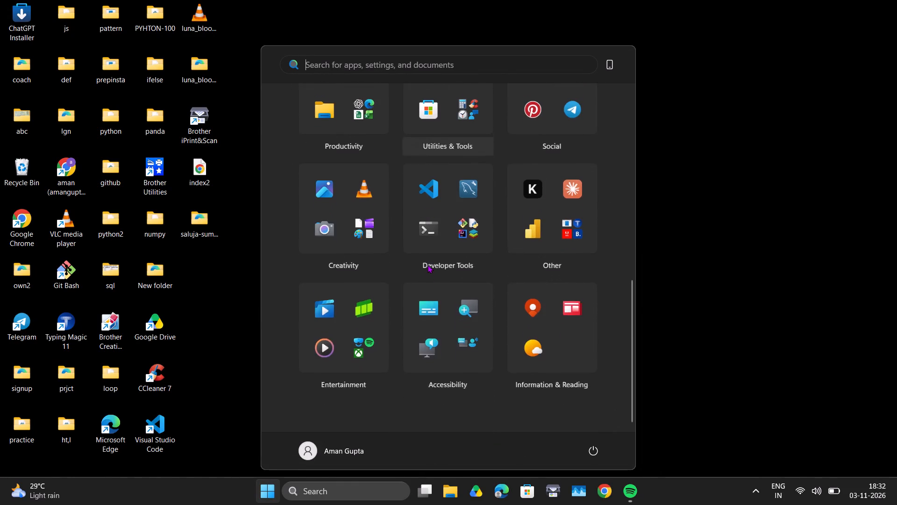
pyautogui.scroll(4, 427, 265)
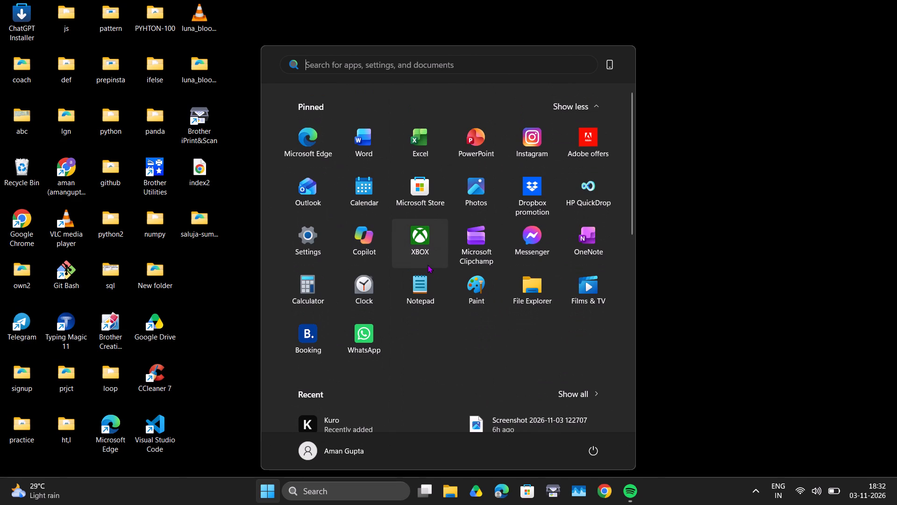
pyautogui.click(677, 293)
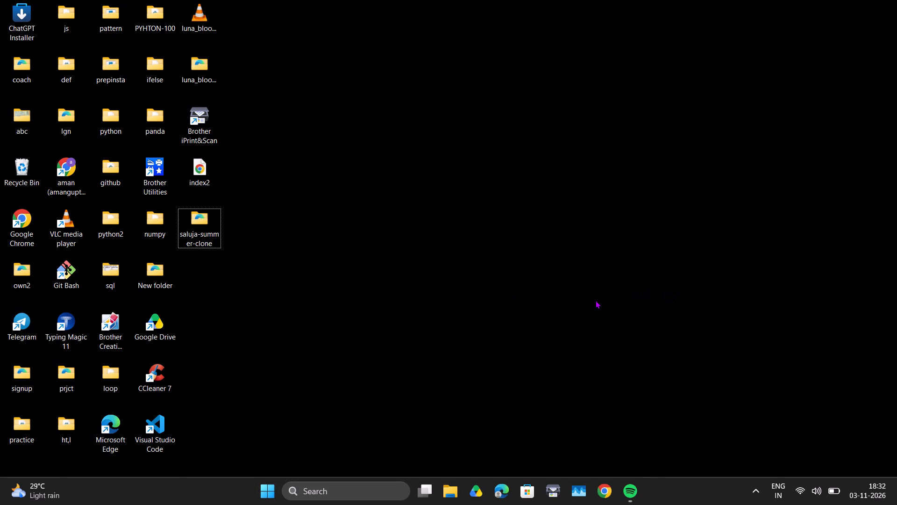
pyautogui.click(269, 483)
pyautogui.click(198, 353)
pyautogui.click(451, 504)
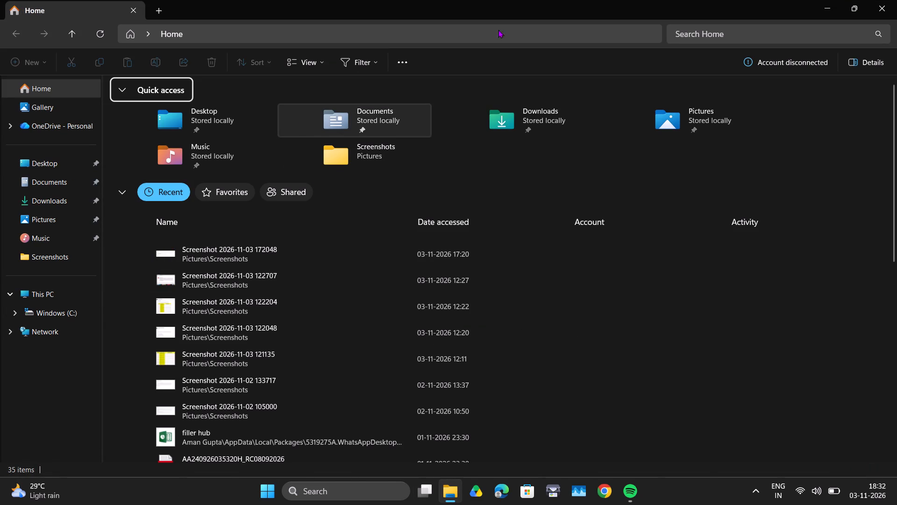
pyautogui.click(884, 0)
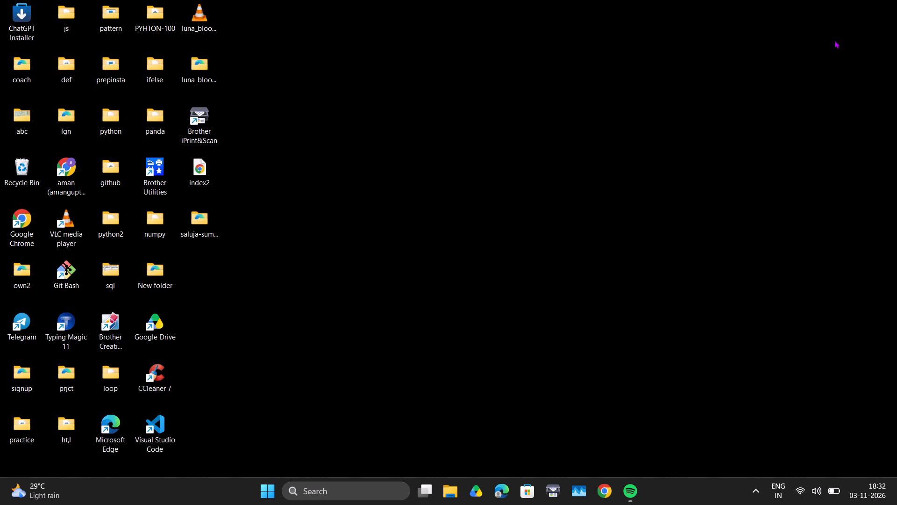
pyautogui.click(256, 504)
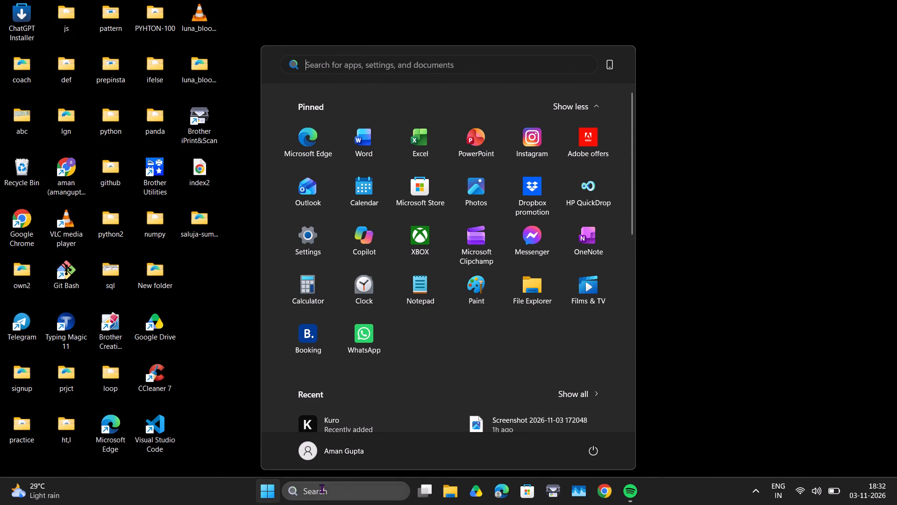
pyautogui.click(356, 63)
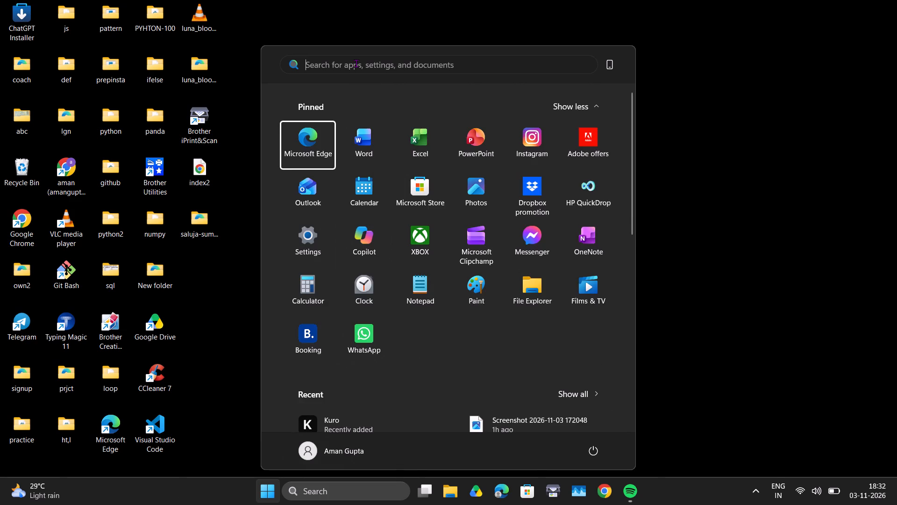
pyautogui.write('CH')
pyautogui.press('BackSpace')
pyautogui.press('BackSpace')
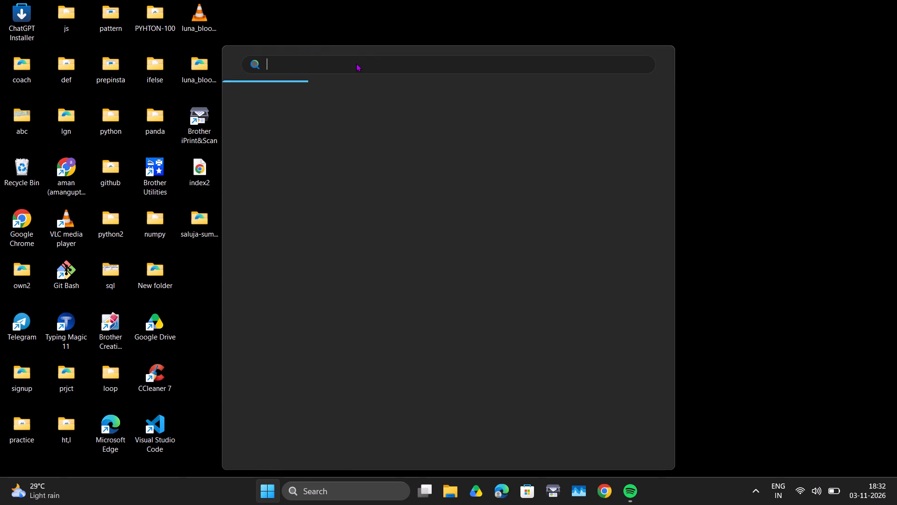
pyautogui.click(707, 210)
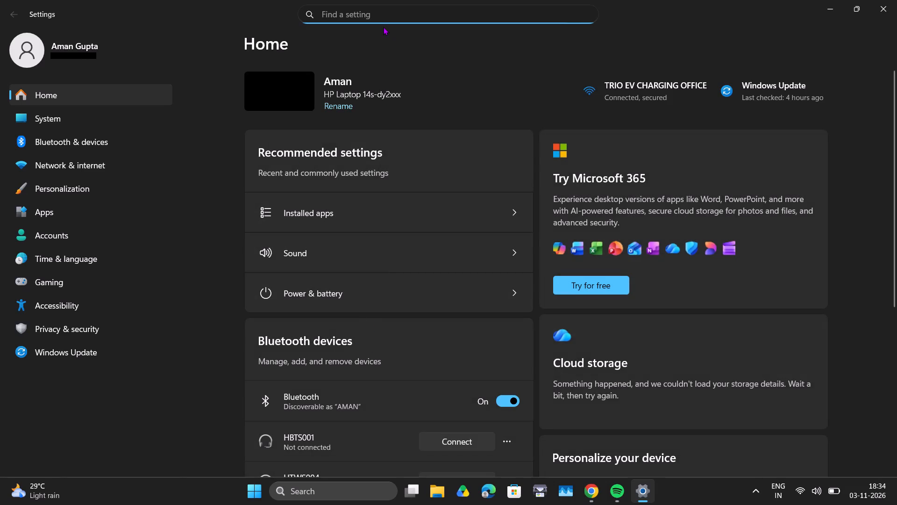
pyautogui.write('REC')
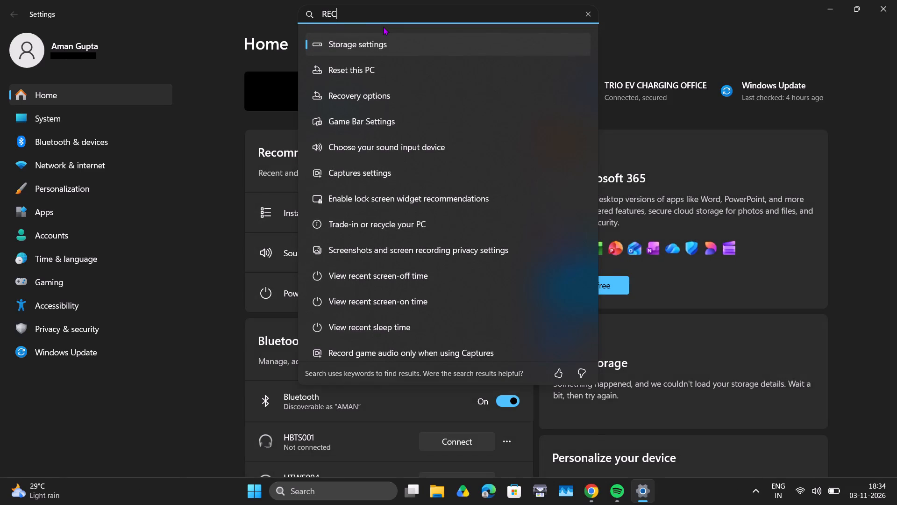
pyautogui.click(356, 73)
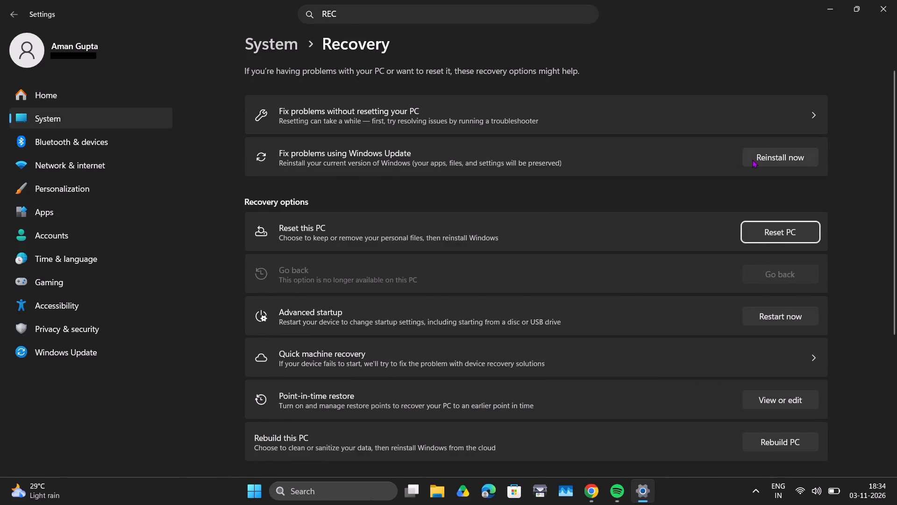
# Open the option to fix problems without resetting the PC and look over the Troubleshoot page.
pyautogui.click(794, 130)
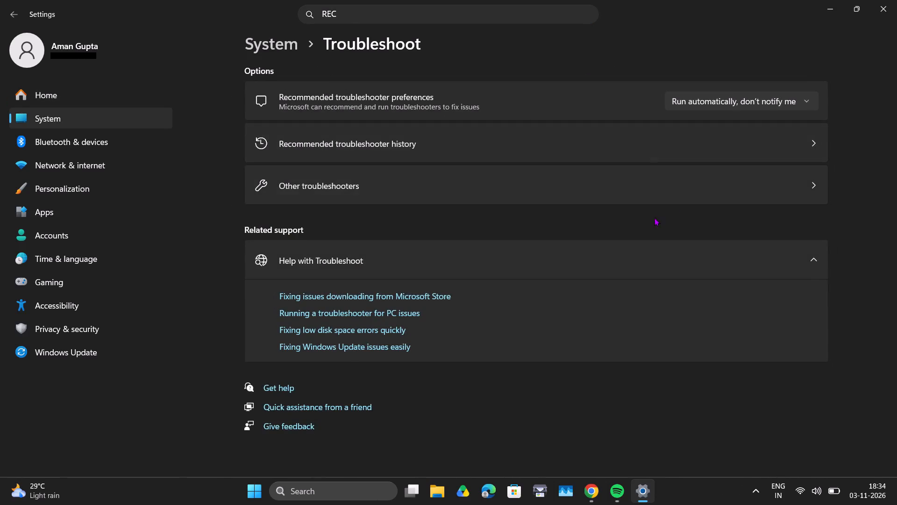
pyautogui.hscroll(7, 552, 217)
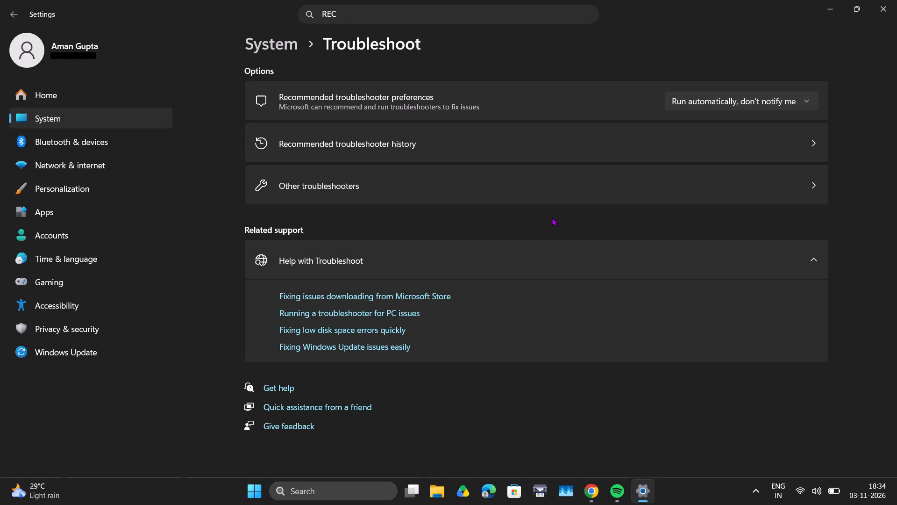
pyautogui.hscroll(5, 552, 217)
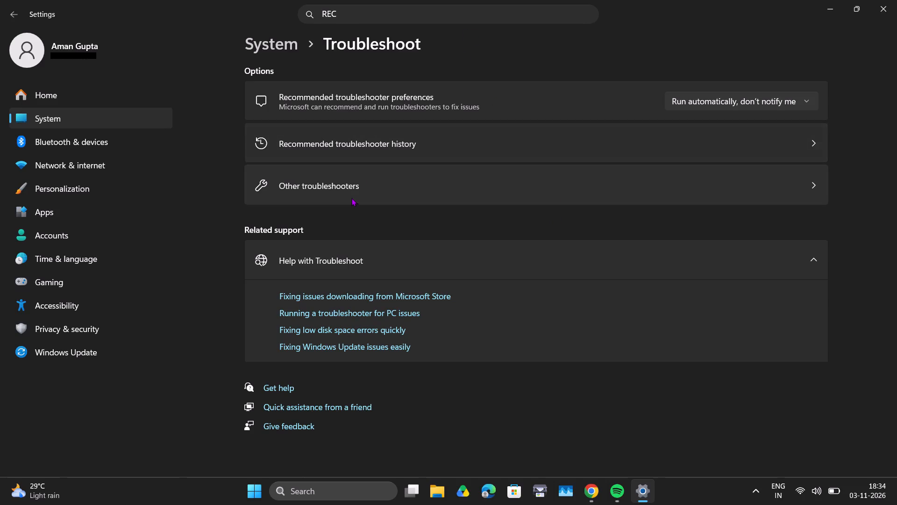
pyautogui.click(514, 213)
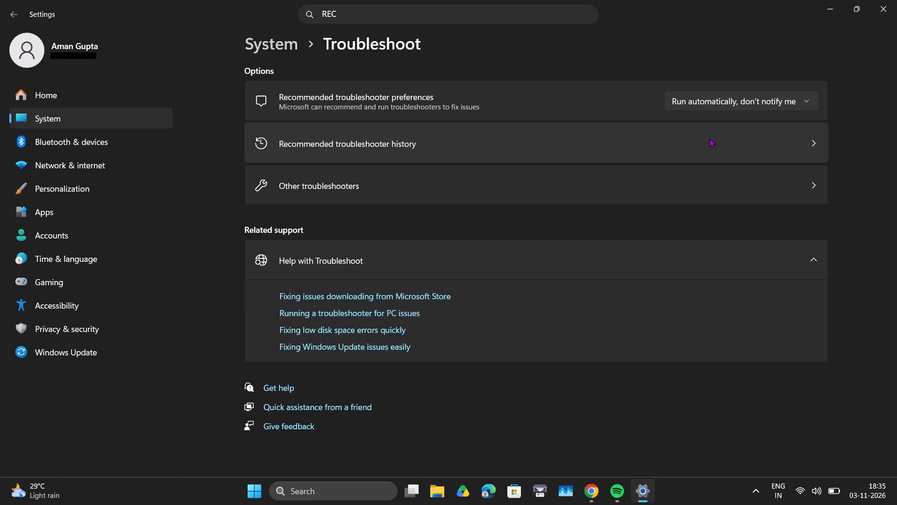
# Minimize the Settings and Chrome windows to return to the desktop.
pyautogui.click(834, 10)
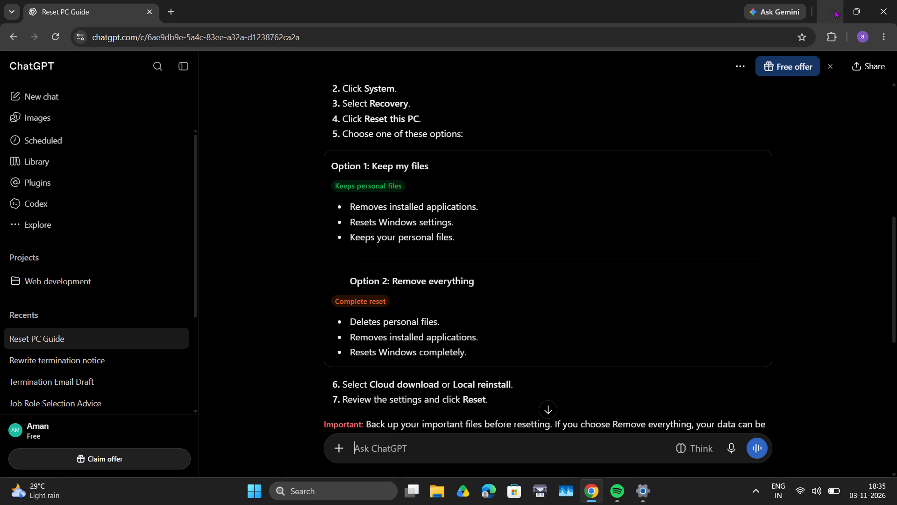
pyautogui.click(834, 10)
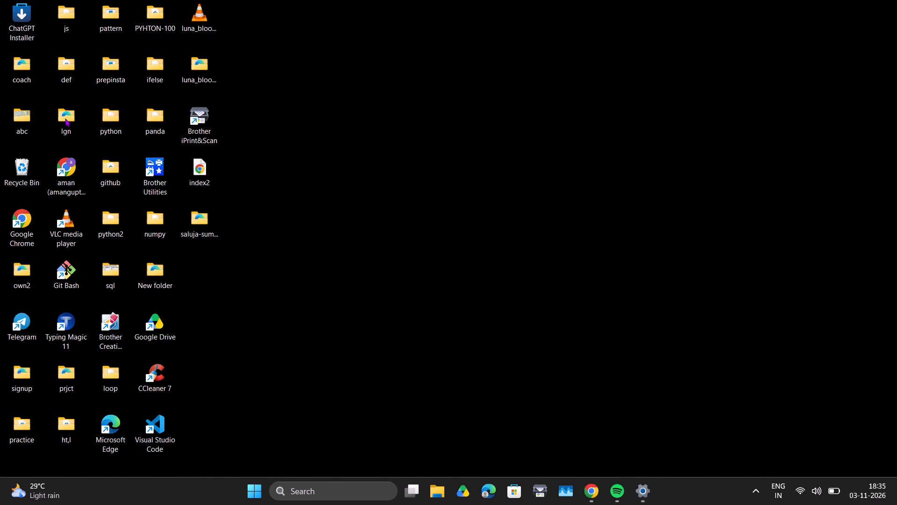
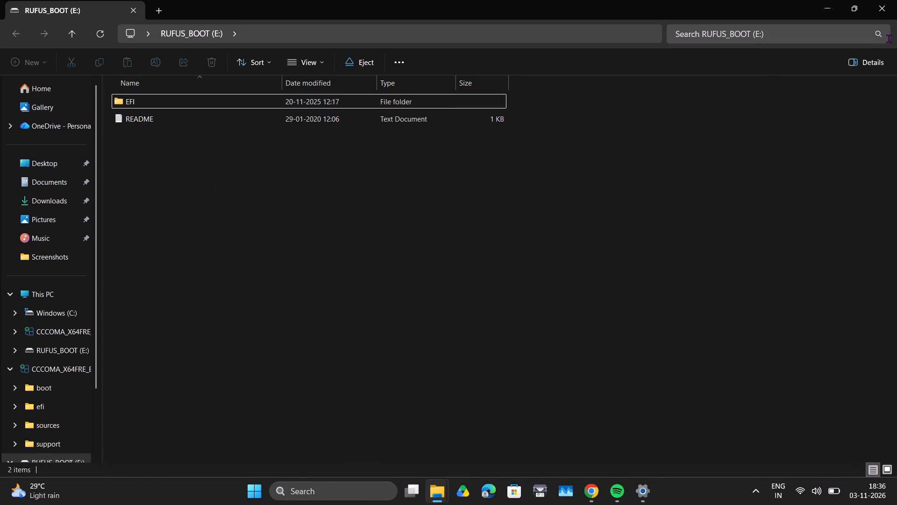
# Close the RUFUS_BOOT (E:) and CCCOMA_X64FRE_EN-US_DV9 (D:) folder windows.
pyautogui.click(877, 0)
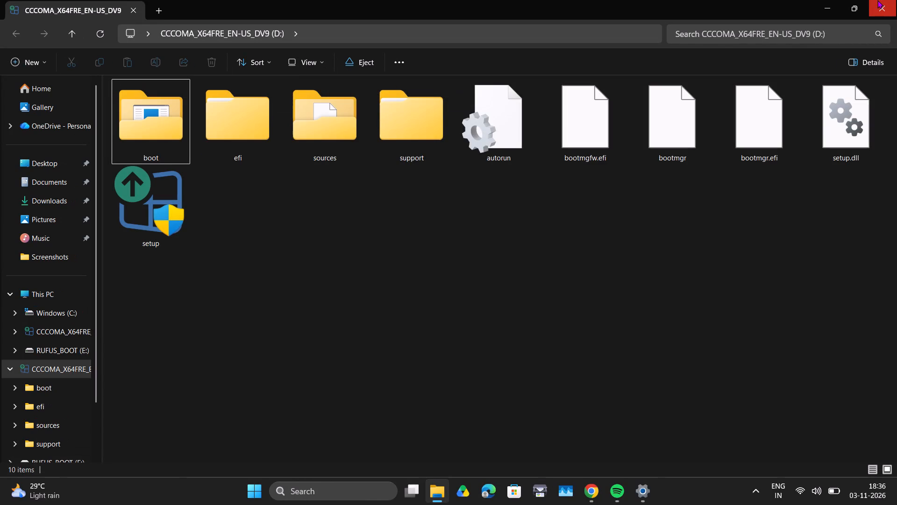
pyautogui.click(877, 0)
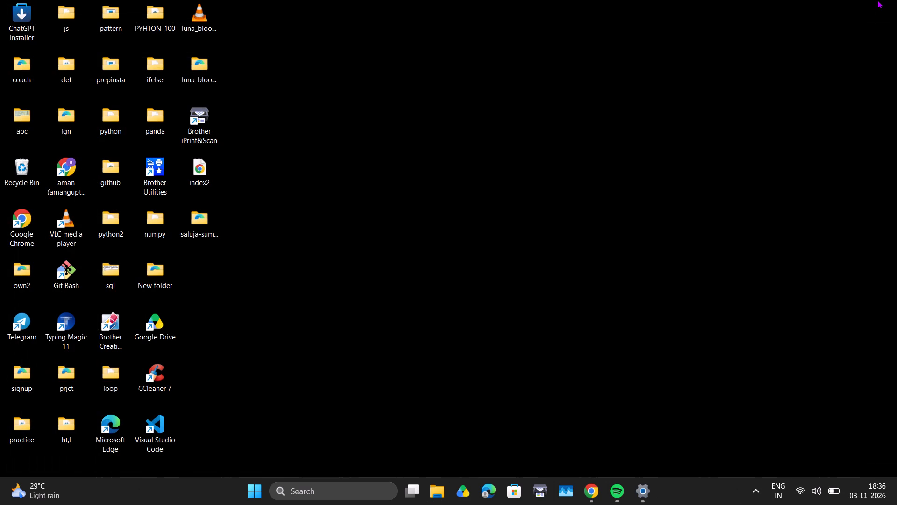
# Open This PC in File Explorer to check the connected drives, and close the window when done.
pyautogui.press('super+e')
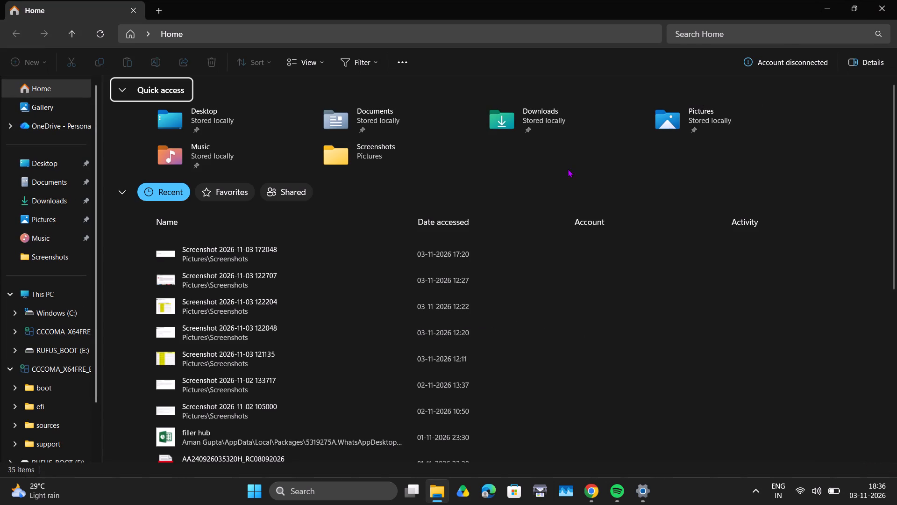
pyautogui.click(34, 297)
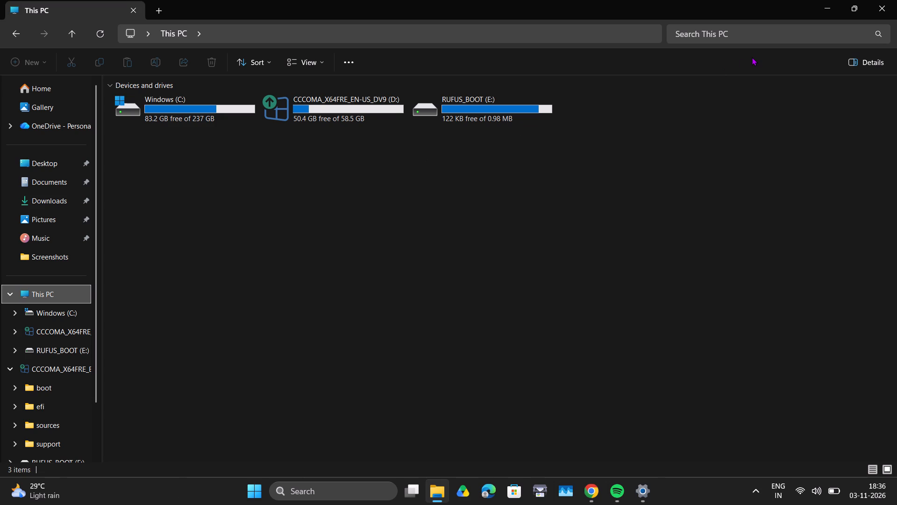
pyautogui.click(886, 0)
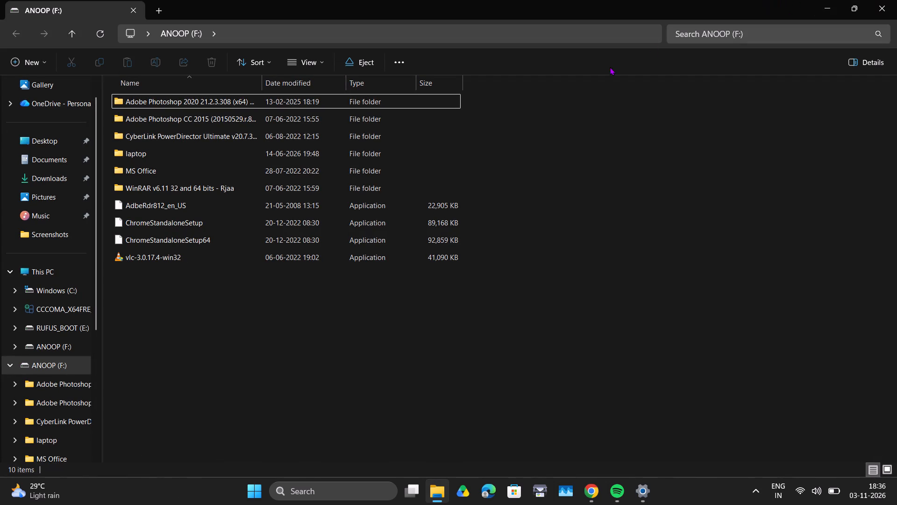
# Close the ANOOP (F:) drive window.
pyautogui.click(896, 0)
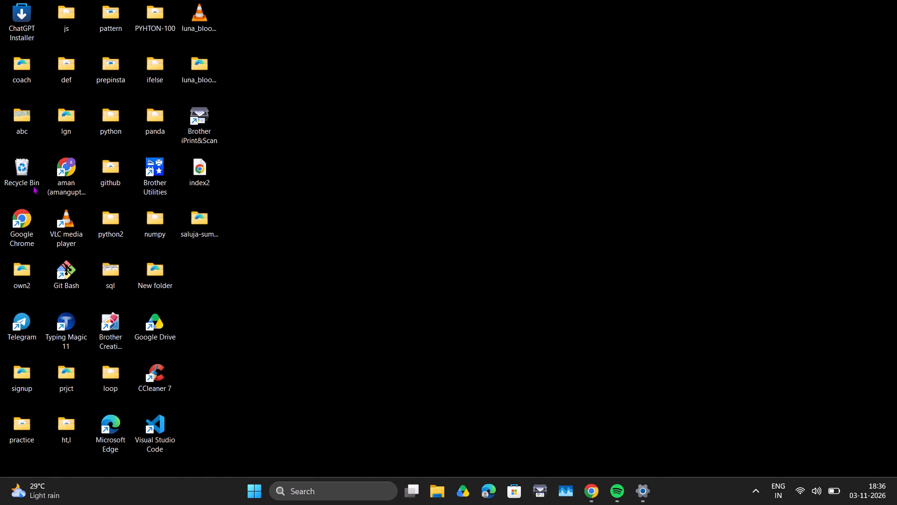
# Open This PC in a new File Explorer window and check the connected drives again.
pyautogui.press('super+e')
pyautogui.click(39, 292)
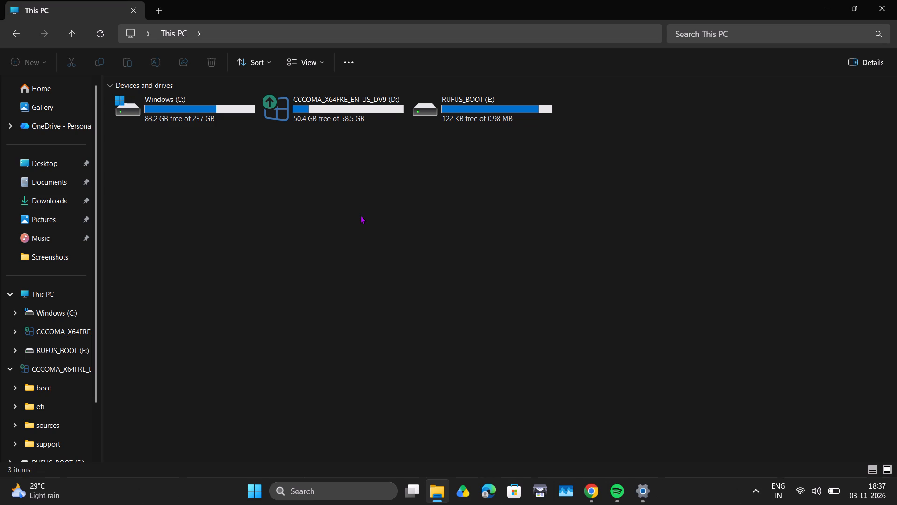
# Bring up the computer's power options.
pyautogui.click(262, 493)
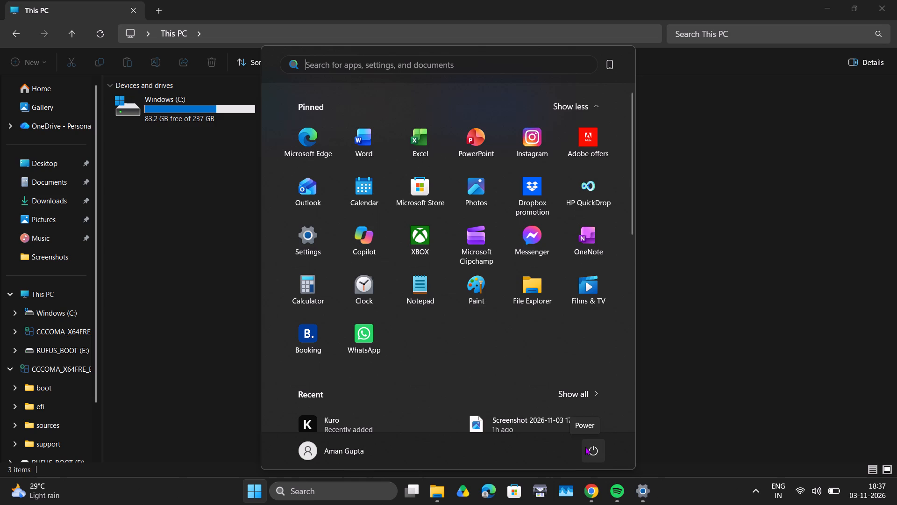
pyautogui.click(585, 447)
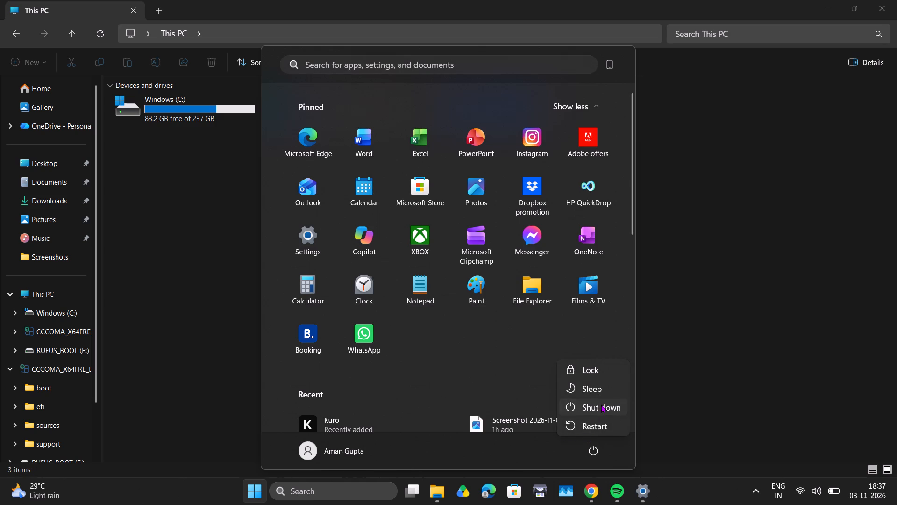